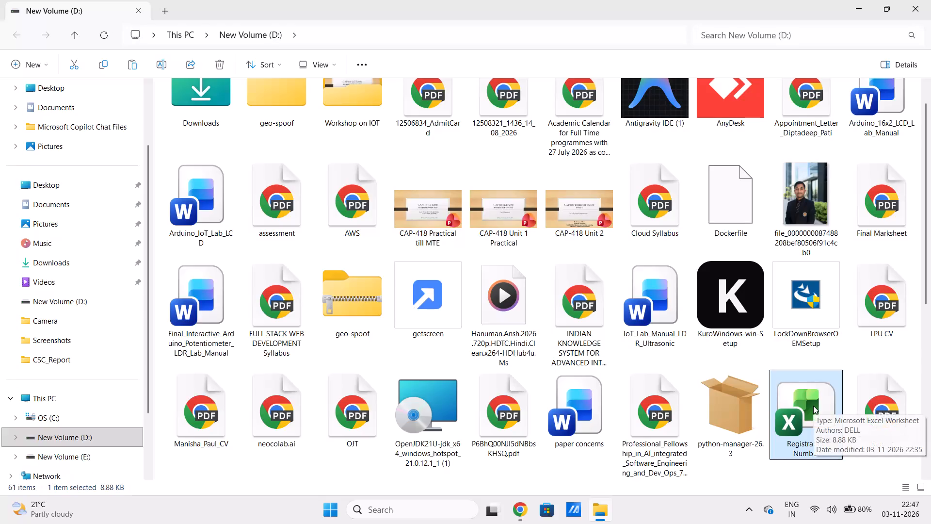
Open the Registration Number Excel workbook from the D: drive.
double_click(813, 406)
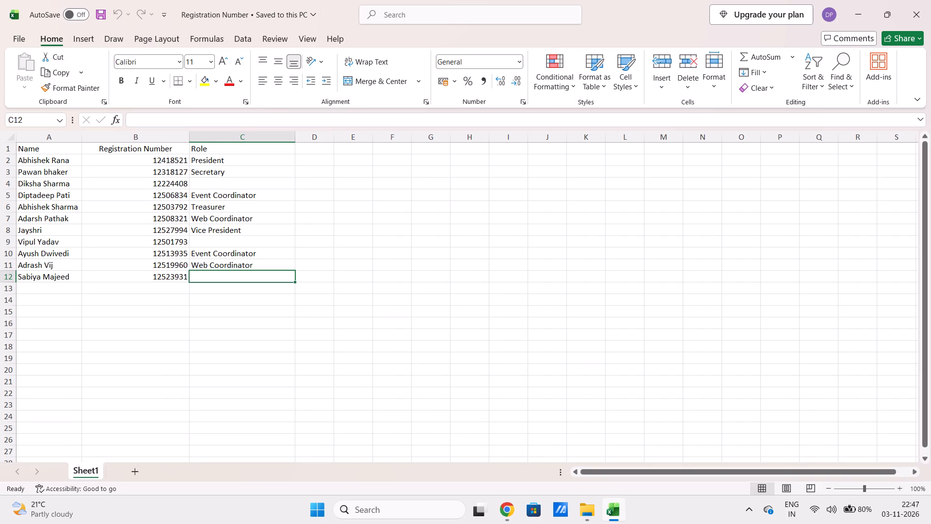
Replace the role in cell C2 with "President IEEE Student".
left_click(243, 162)
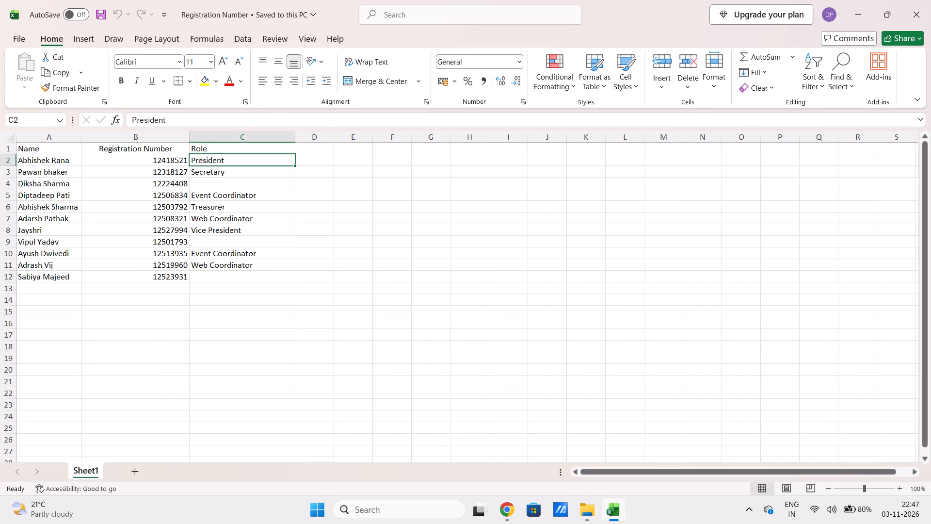
key("Left")
key("Right")
key("BackSpace")
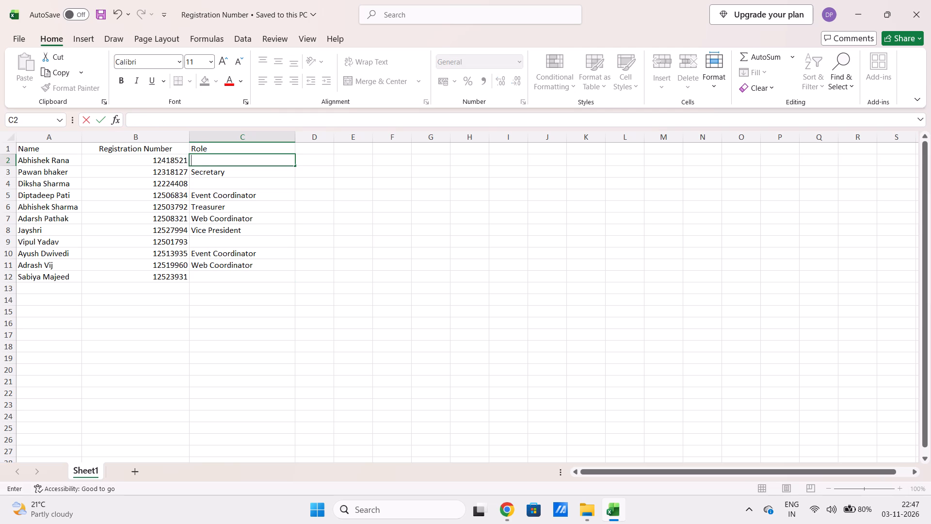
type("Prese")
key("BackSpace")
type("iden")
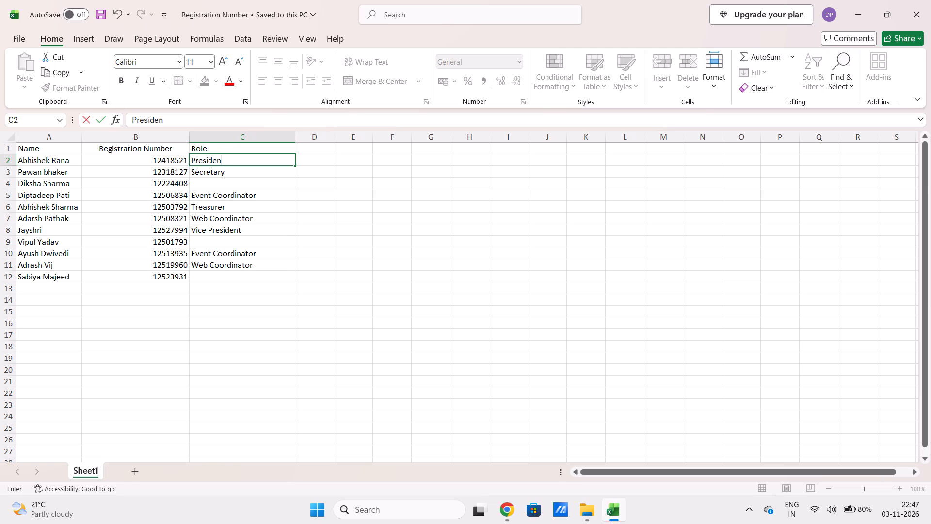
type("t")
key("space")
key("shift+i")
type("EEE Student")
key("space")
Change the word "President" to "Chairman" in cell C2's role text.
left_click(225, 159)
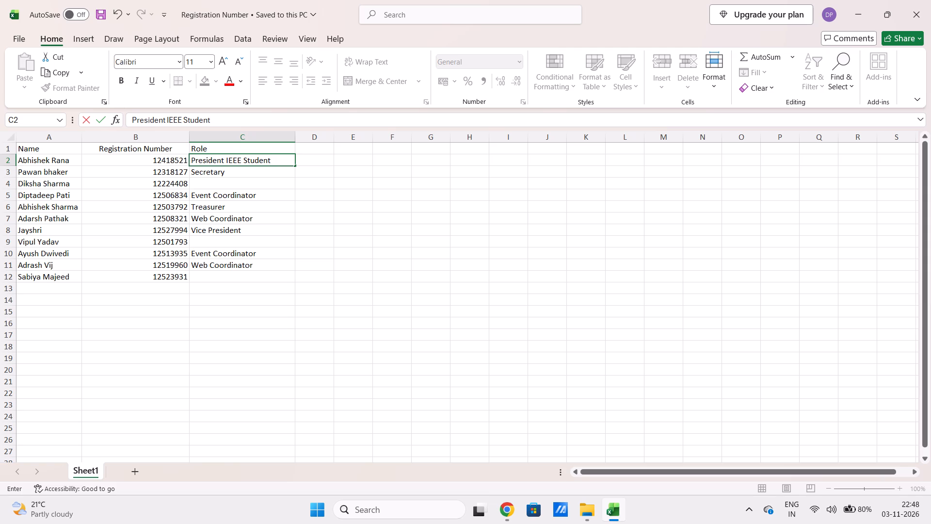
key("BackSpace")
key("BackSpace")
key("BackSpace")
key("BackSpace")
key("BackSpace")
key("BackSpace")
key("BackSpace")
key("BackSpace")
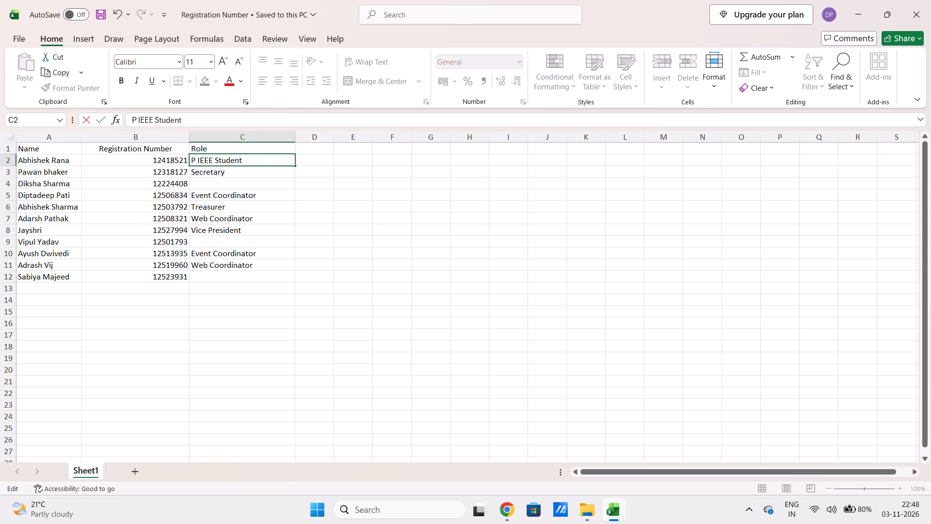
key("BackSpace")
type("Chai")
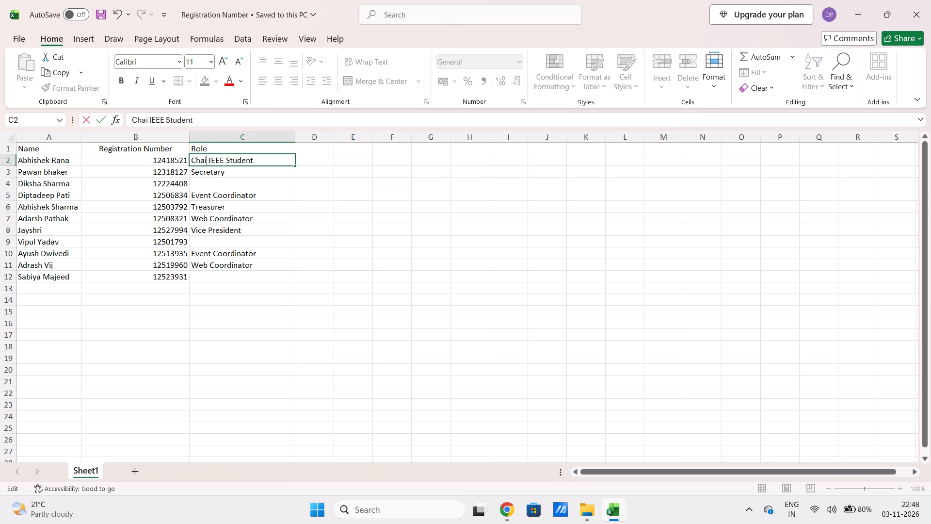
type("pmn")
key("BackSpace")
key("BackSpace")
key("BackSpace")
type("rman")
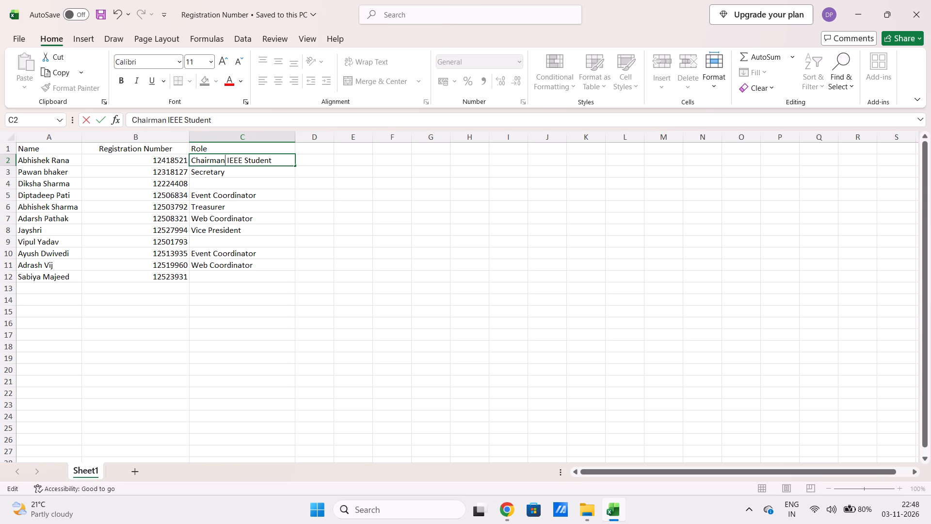
Reword the title in cell C2 and extend it so the role reads "Student Chair IEEE Student Branch".
left_click(273, 161)
left_click(224, 162)
key("BackSpace")
key("BackSpace")
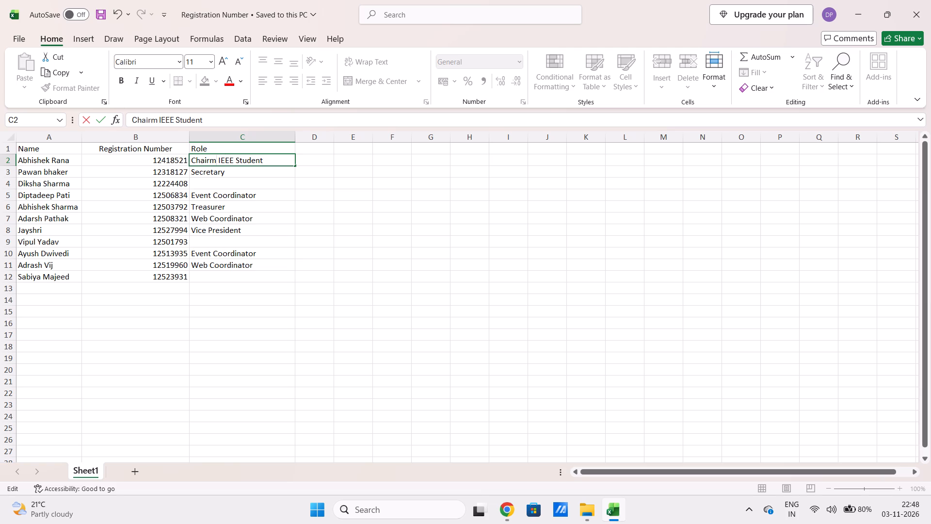
key("BackSpace")
key("BackSpace")
key("BackSpace")
key("BackSpace")
key("BackSpace")
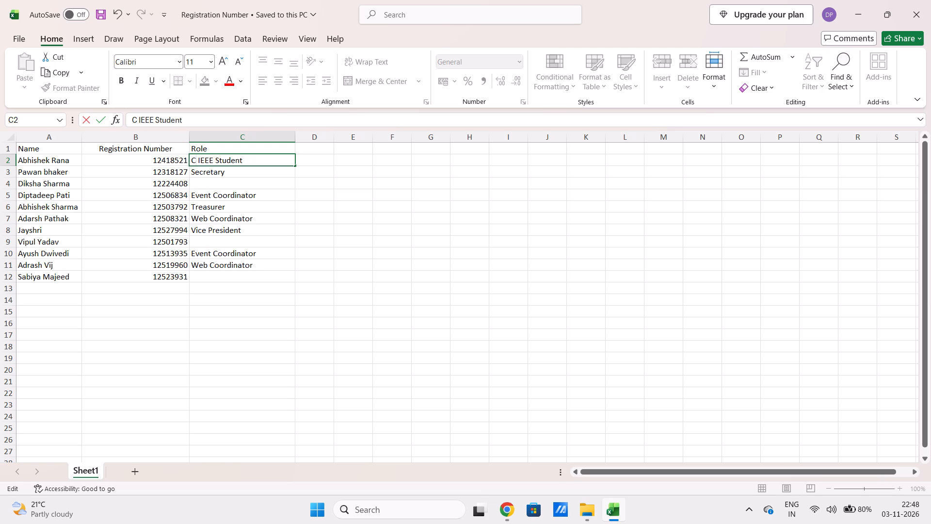
key("BackSpace")
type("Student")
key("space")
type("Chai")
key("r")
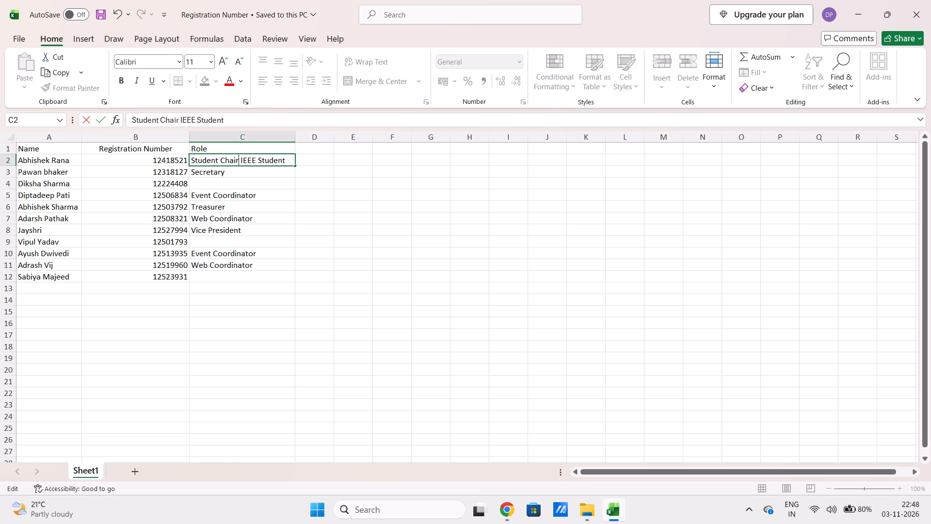
left_click(286, 161)
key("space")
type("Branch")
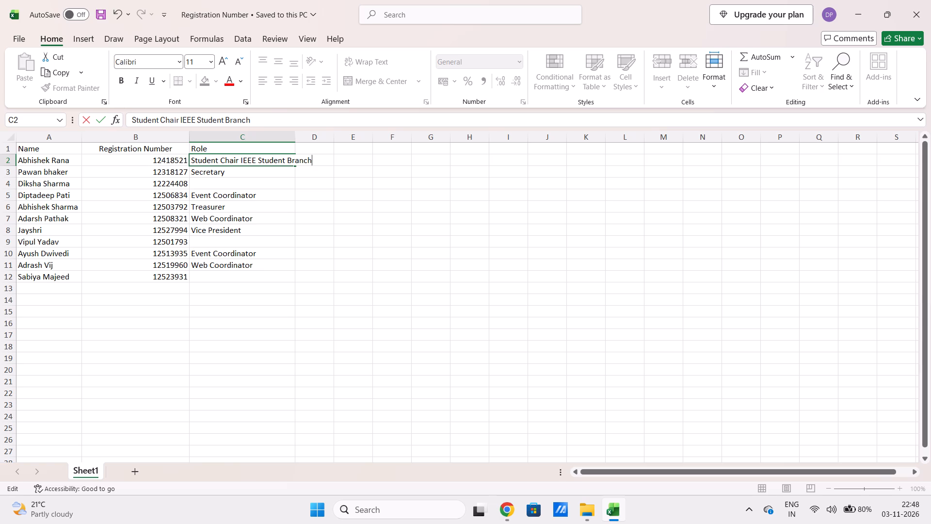
Widen the Role column so the full role text in row 2 fits inside it.
left_click(295, 136)
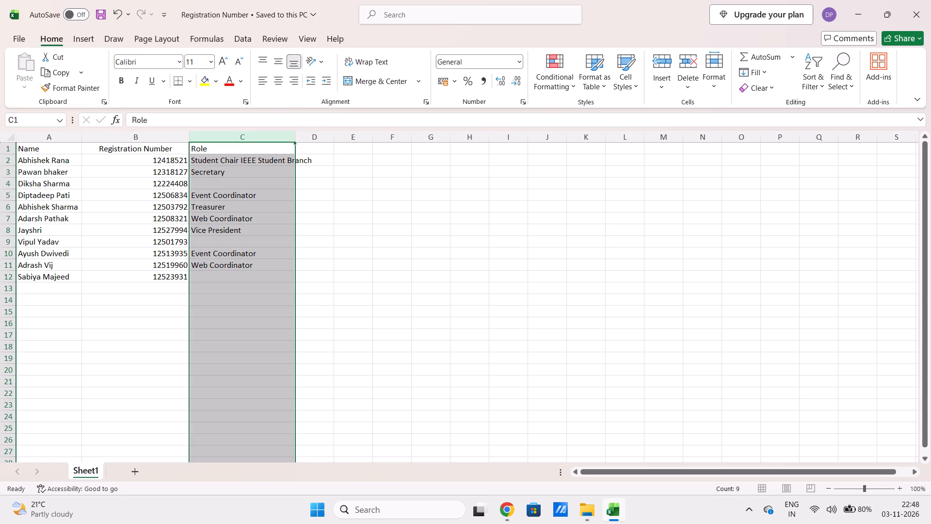
left_click_drag(295, 136, 331, 141)
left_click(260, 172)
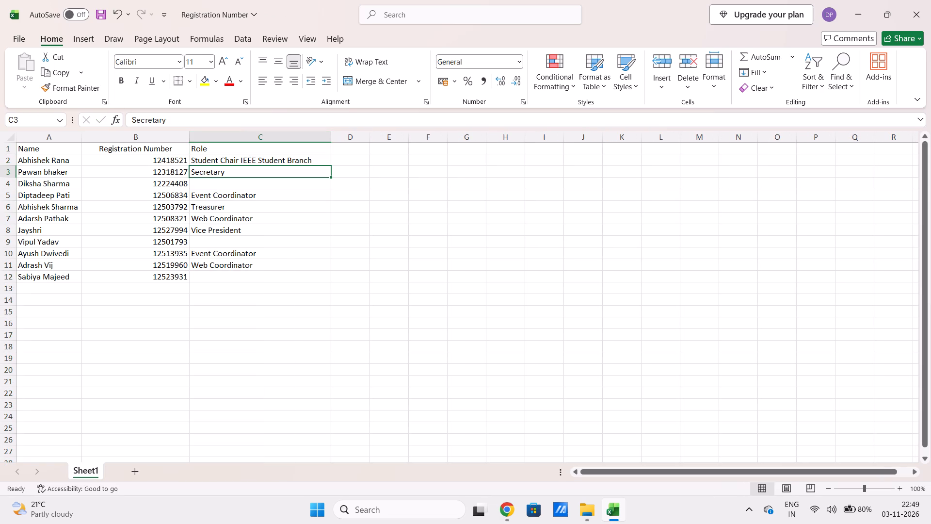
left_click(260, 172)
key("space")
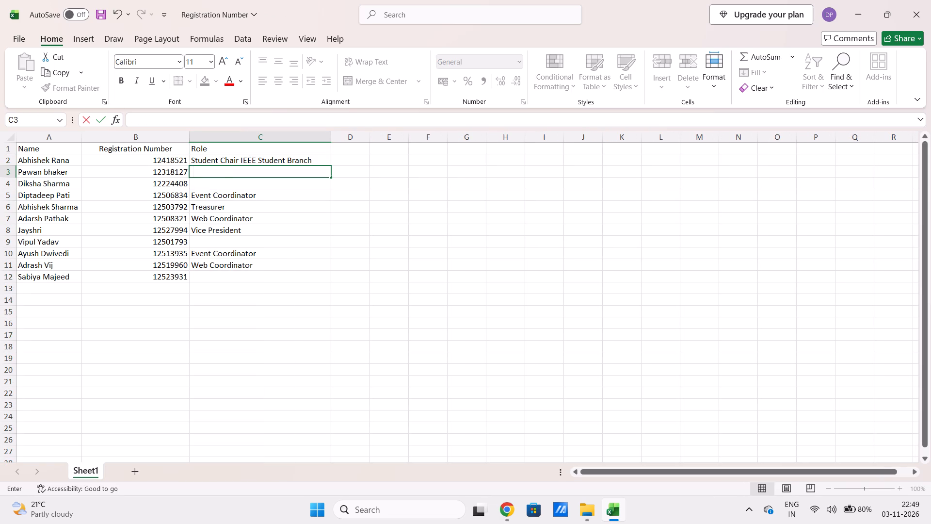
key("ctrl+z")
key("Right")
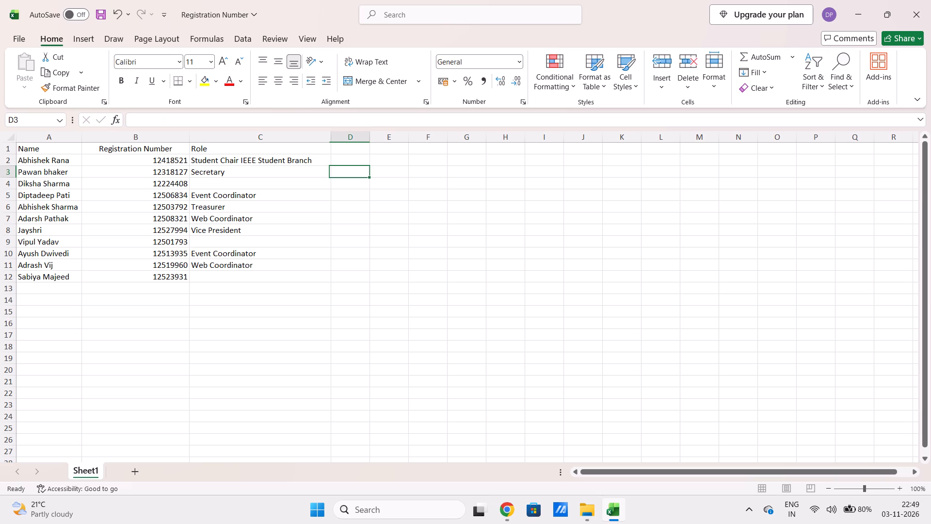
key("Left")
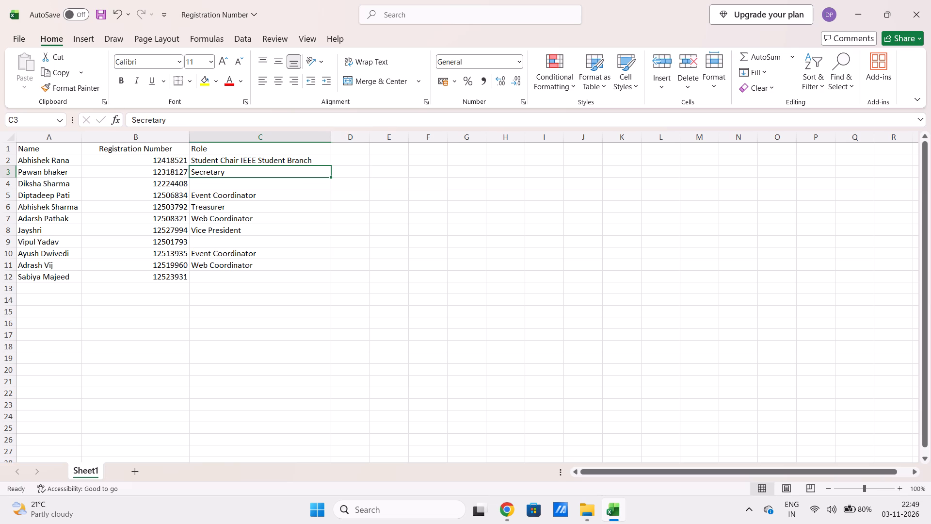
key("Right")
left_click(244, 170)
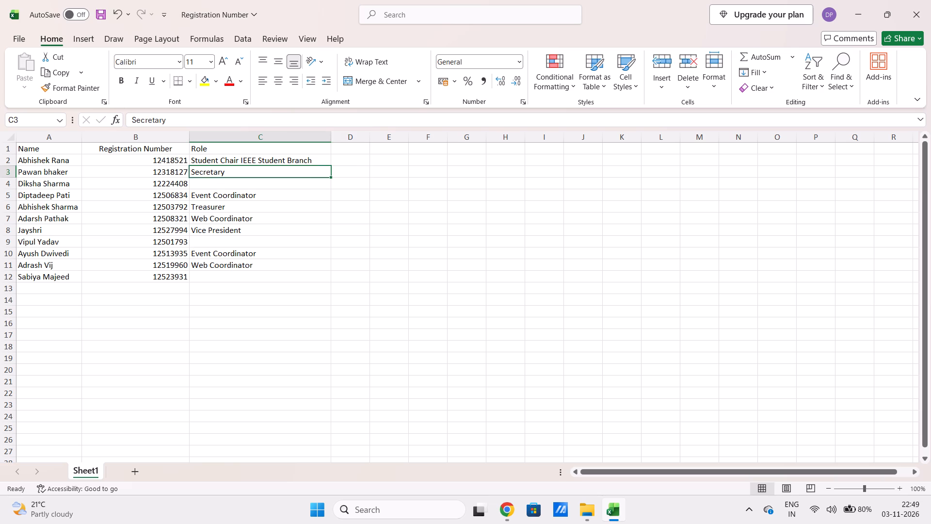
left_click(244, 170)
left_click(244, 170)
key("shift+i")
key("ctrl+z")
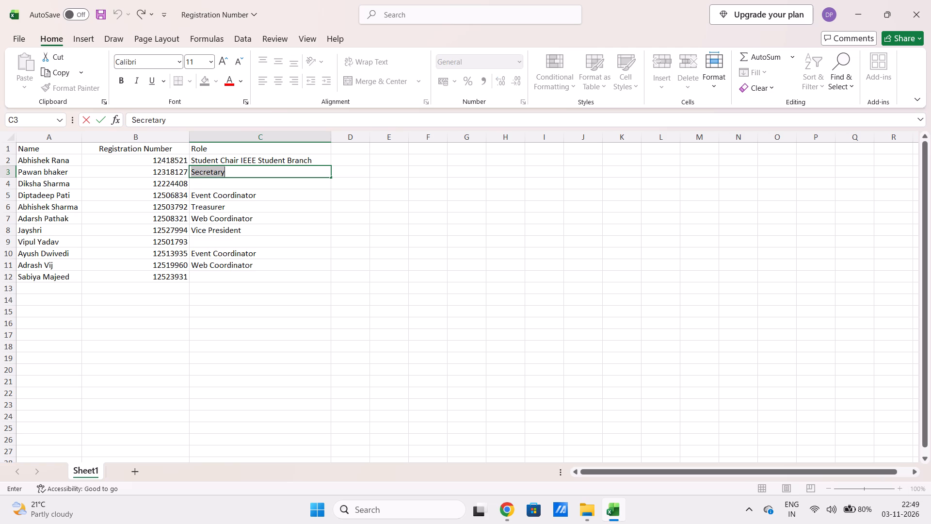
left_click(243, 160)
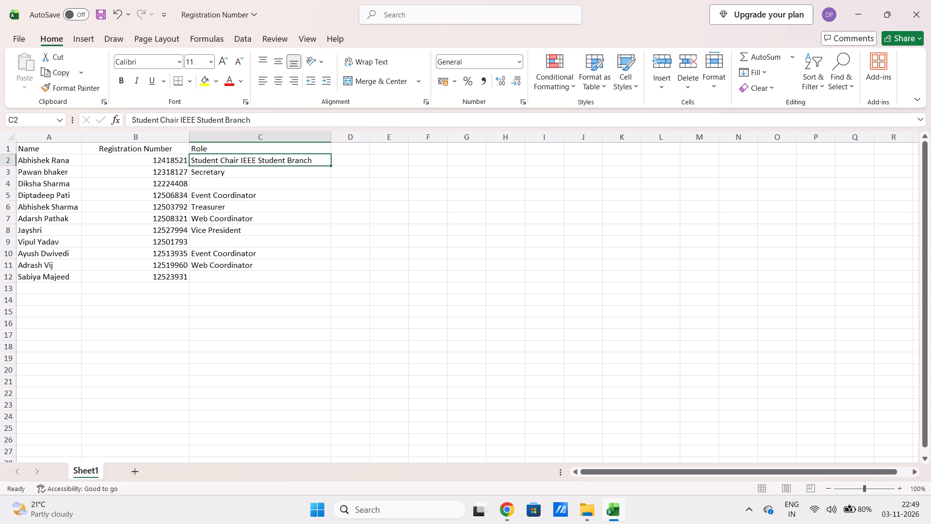
Replace the role in cell C3 with "Secretary IEEE Student Branch".
left_click(233, 173)
key("BackSpace")
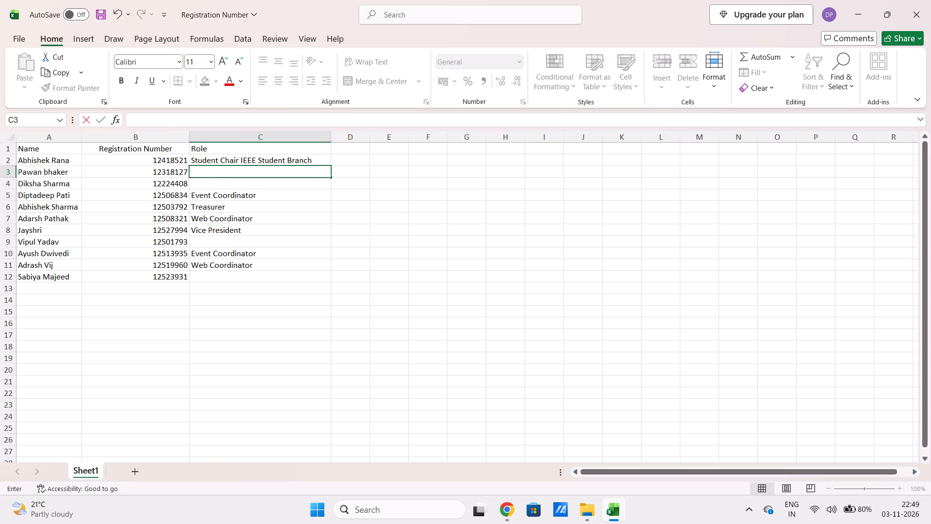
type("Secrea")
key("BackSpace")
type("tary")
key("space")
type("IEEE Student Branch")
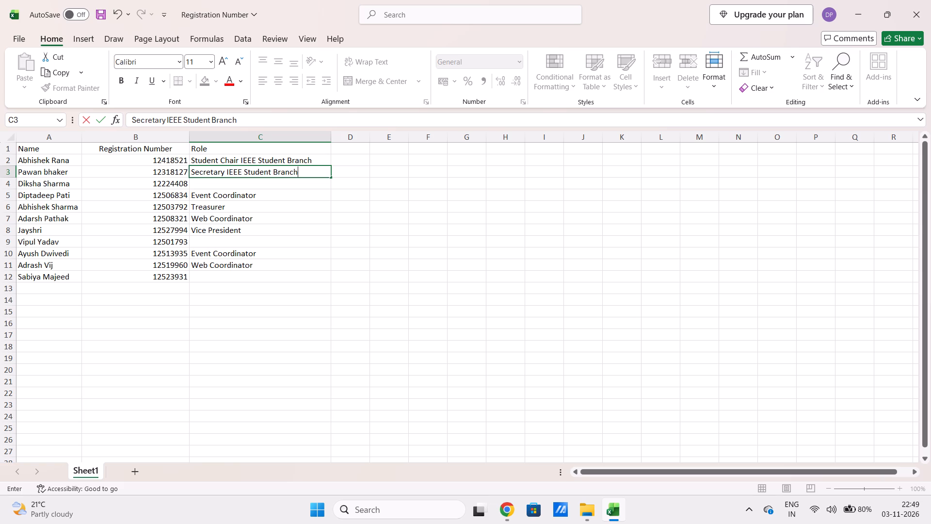
Clear the registration number in cell B4 and the member name in cell A4.
left_click(178, 185)
key("BackSpace")
key("BackSpace")
key("BackSpace")
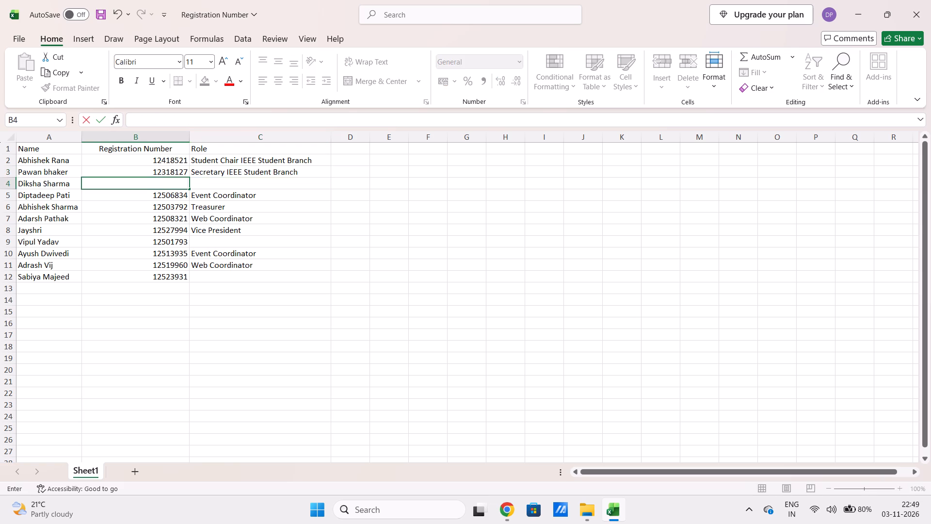
left_click(71, 184)
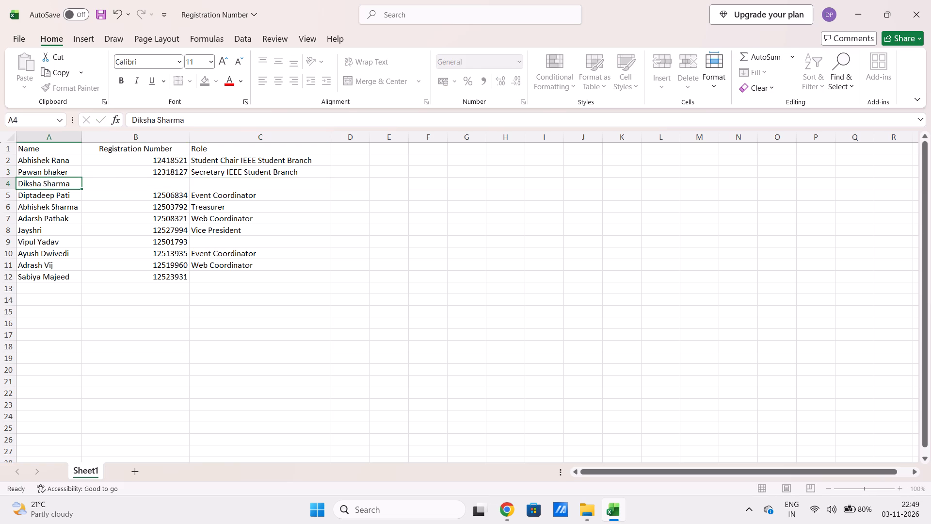
key("BackSpace")
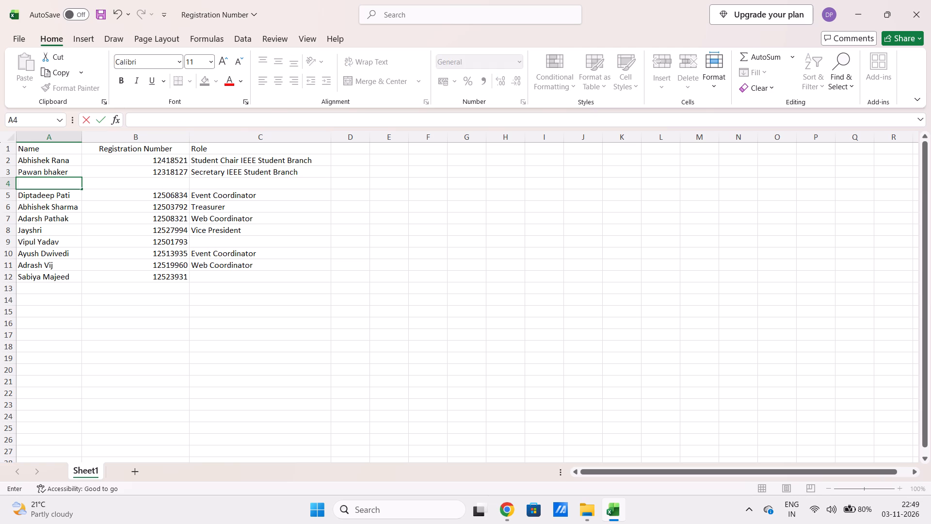
Copy the registration number from cell B12 into the emptied cell B4.
left_click(168, 278)
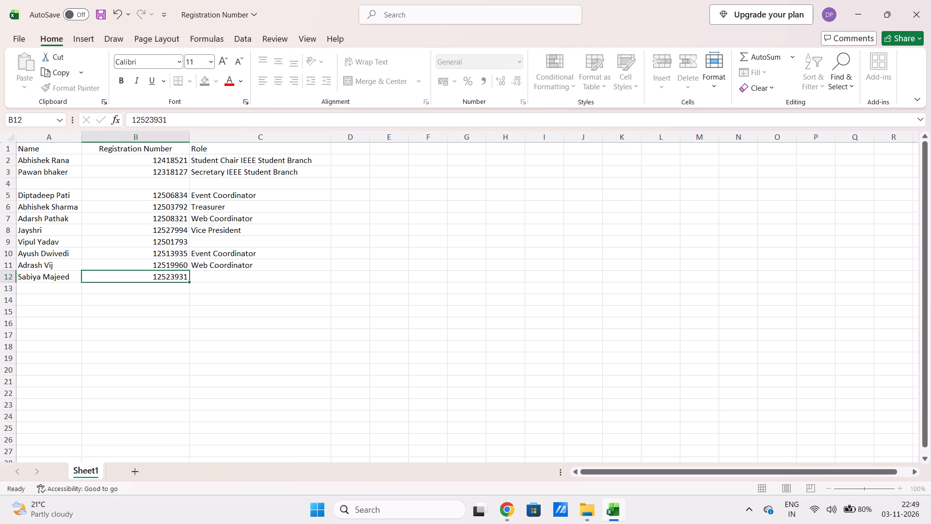
key("ctrl+c")
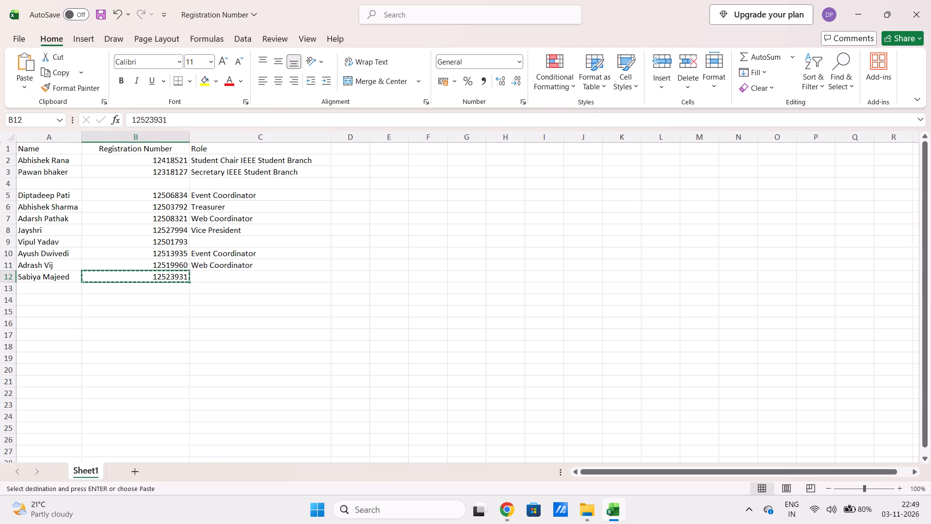
left_click(171, 182)
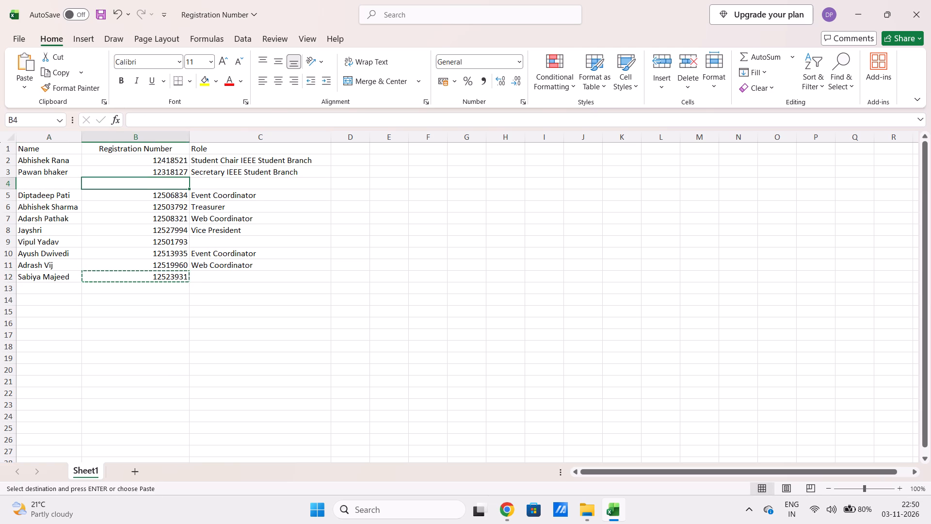
key("ctrl+v")
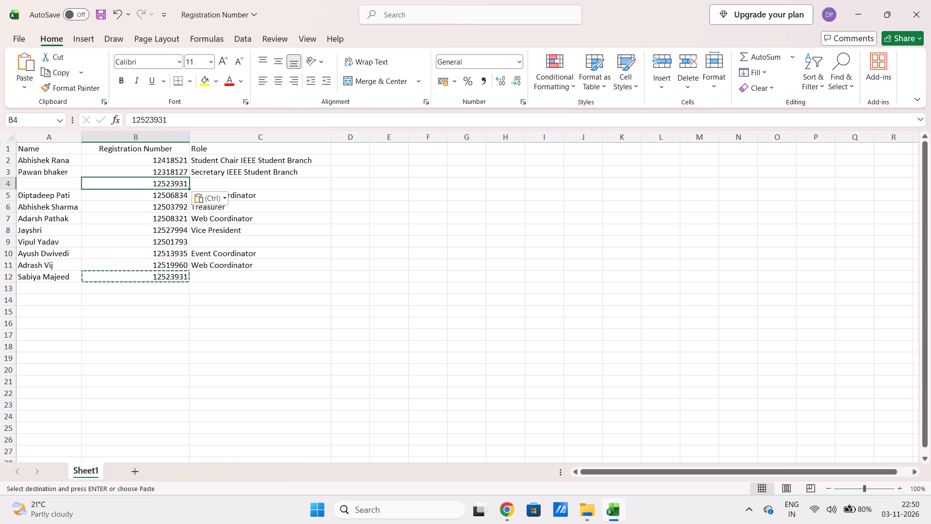
key("BackSpace")
key("ctrl+z")
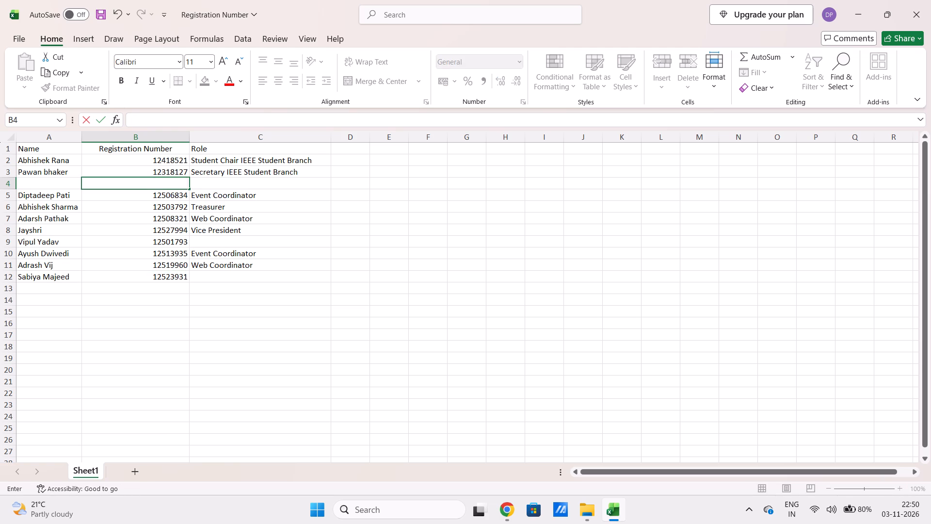
Clear the registration number in cell B12 and the member name in cell A12.
left_click(165, 277)
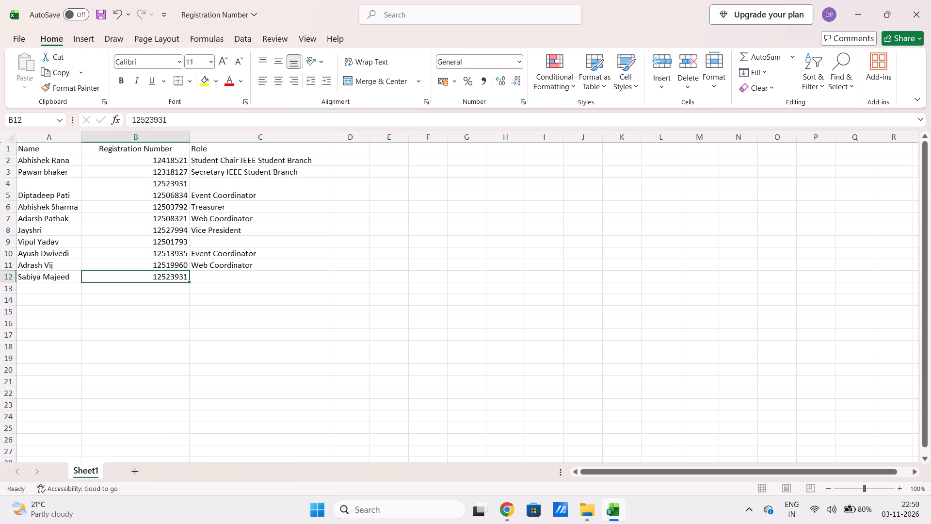
key("BackSpace")
left_click(53, 279)
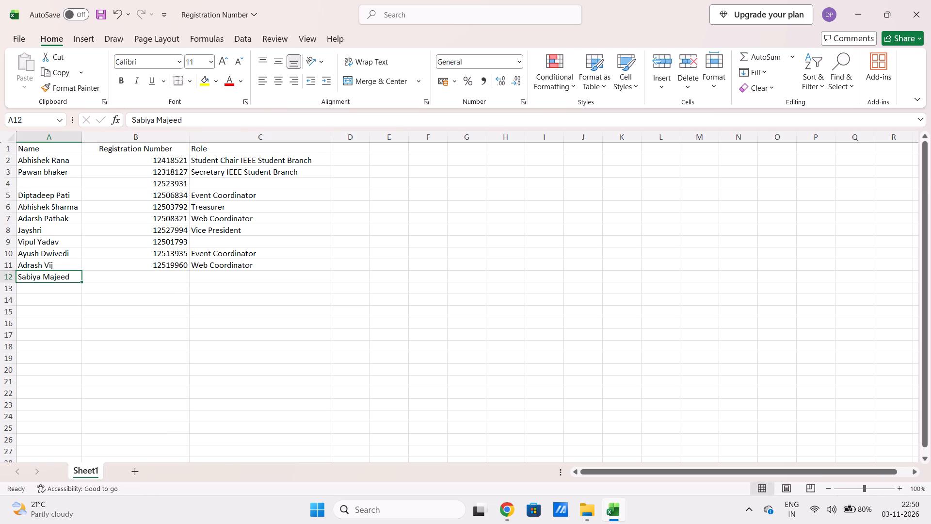
key("BackSpace")
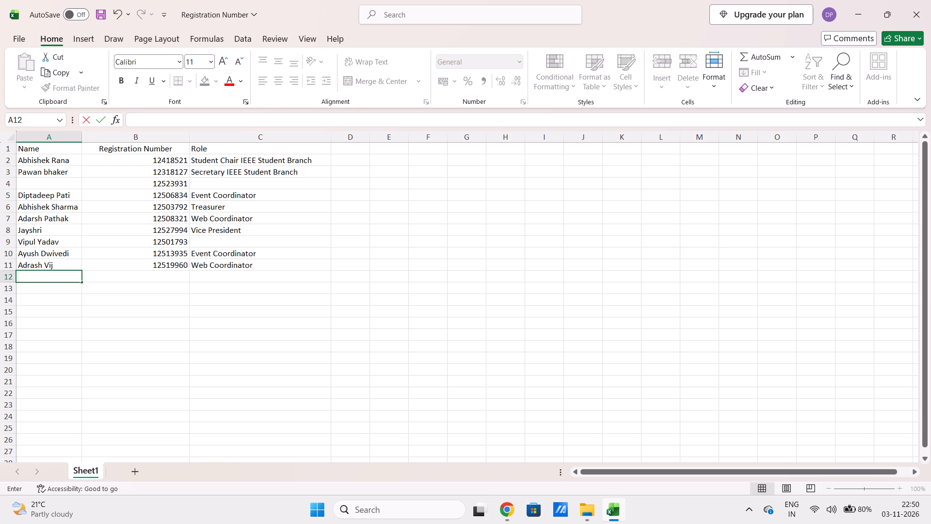
Enter the full name of the member removed from row 12 in cell A4.
left_click(41, 186)
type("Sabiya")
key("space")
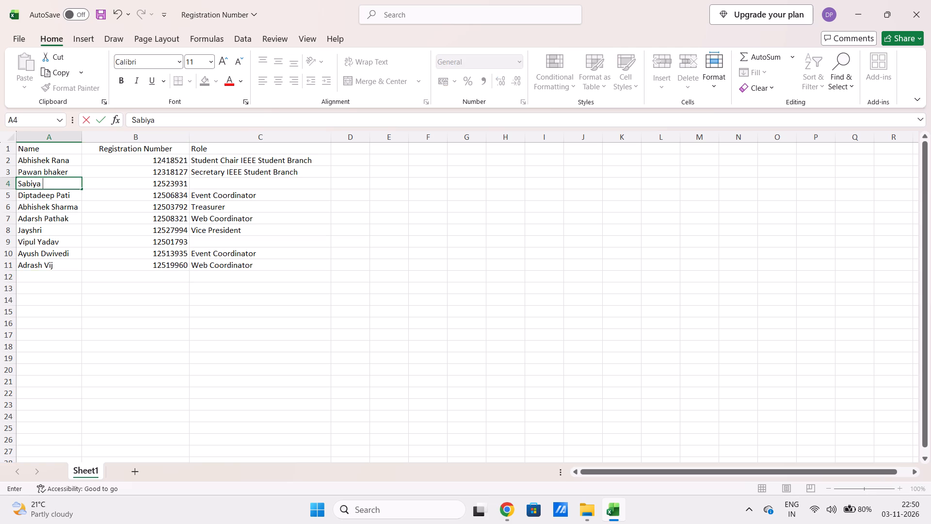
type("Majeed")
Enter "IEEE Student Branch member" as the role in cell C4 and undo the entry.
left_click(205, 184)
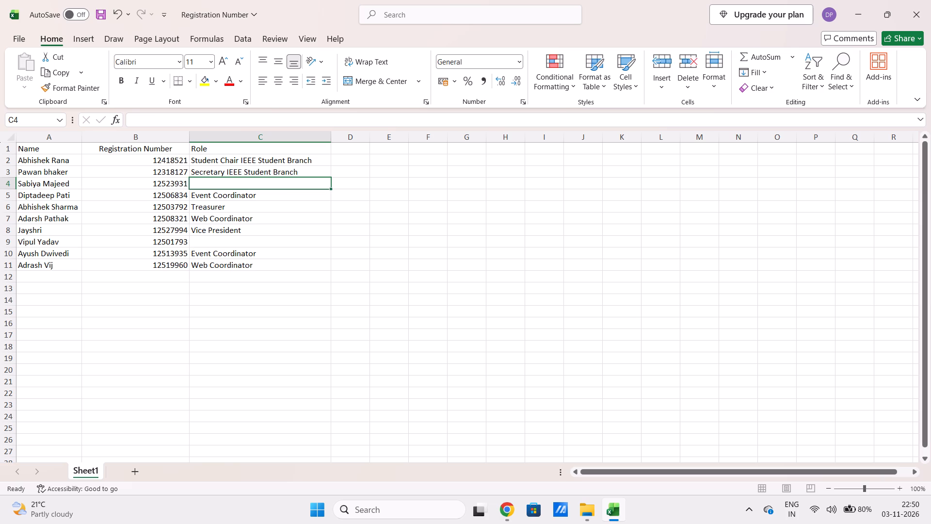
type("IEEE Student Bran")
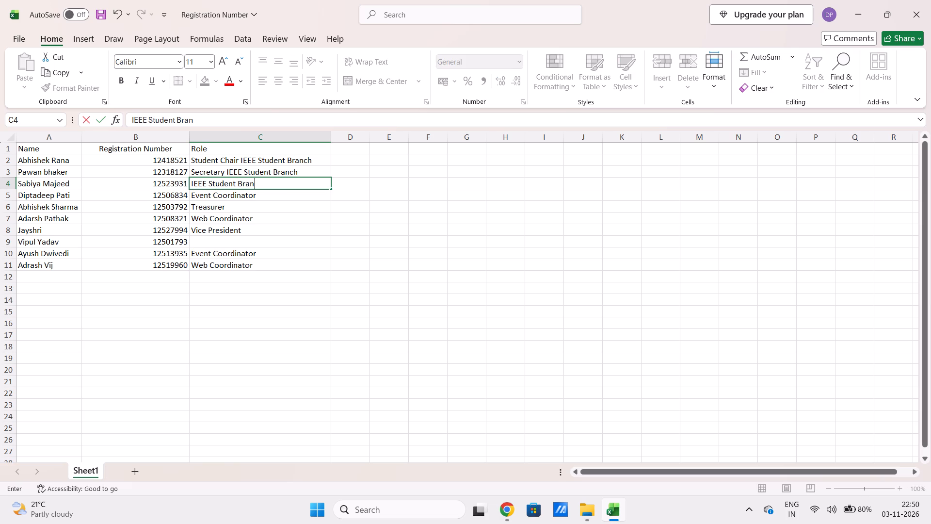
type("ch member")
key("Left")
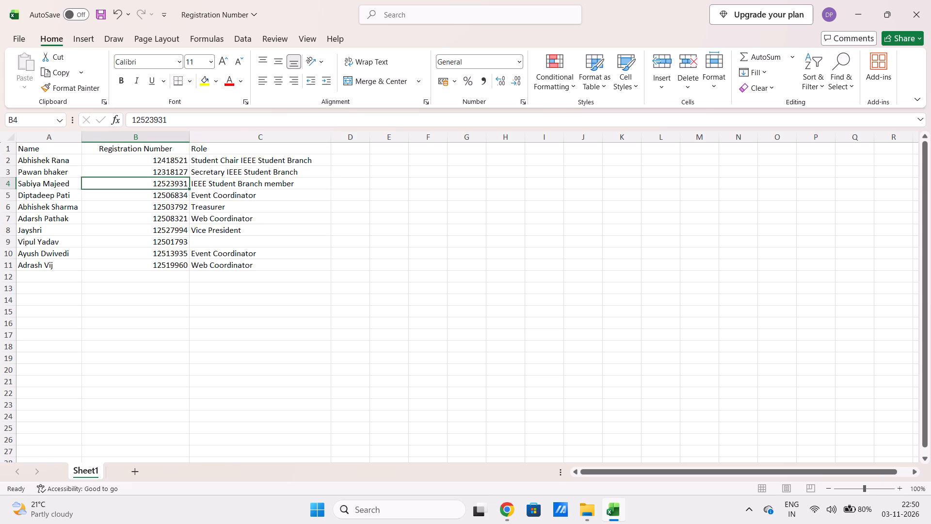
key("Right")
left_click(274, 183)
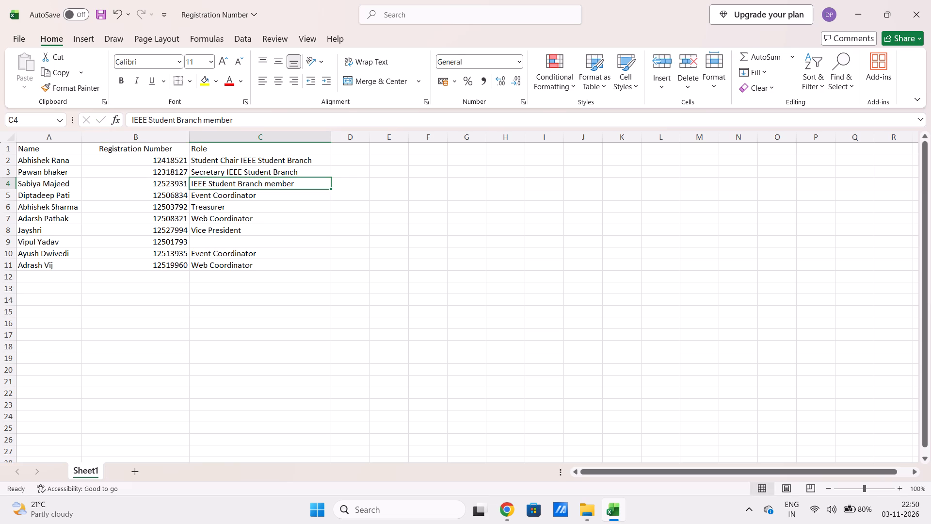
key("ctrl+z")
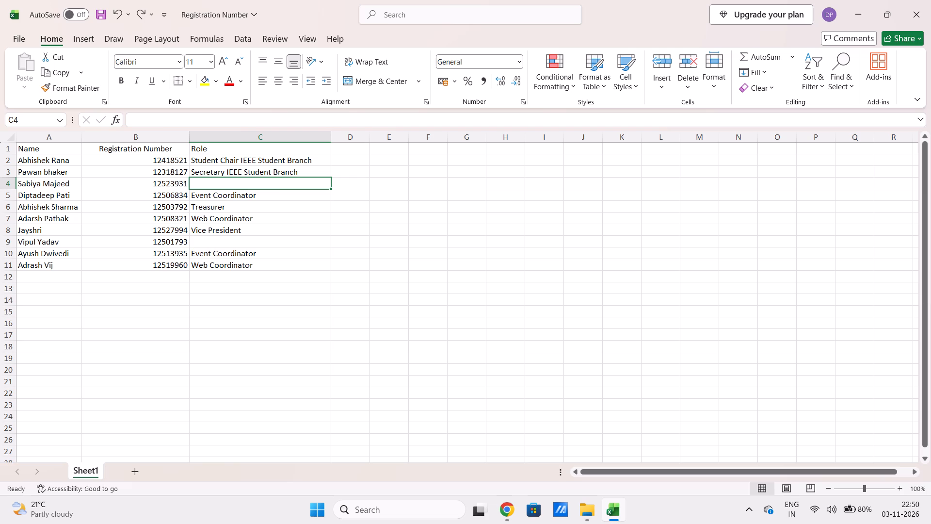
Enter "IEEE Student Branch Member" as the role in cell C4.
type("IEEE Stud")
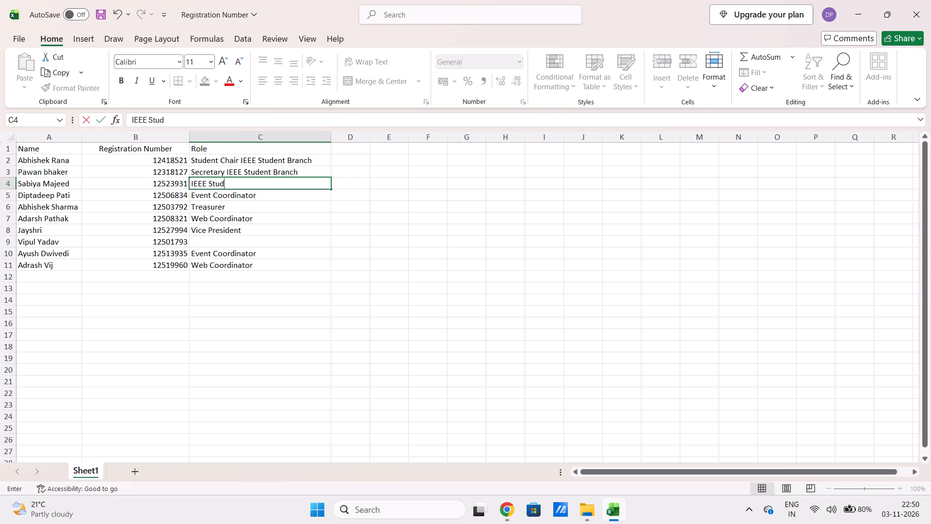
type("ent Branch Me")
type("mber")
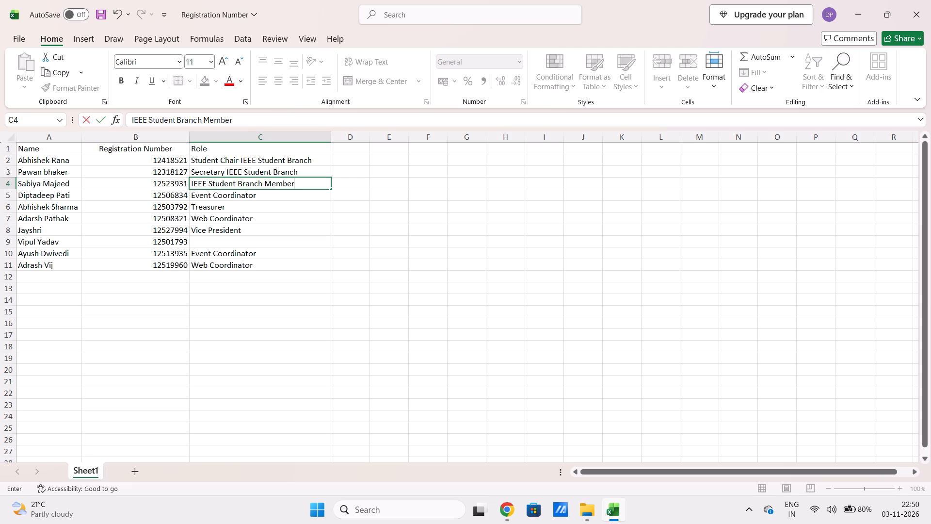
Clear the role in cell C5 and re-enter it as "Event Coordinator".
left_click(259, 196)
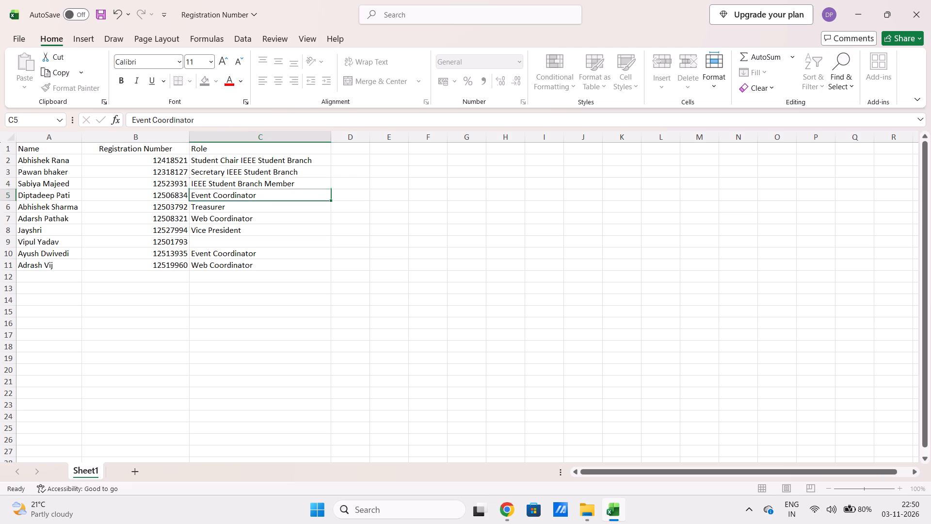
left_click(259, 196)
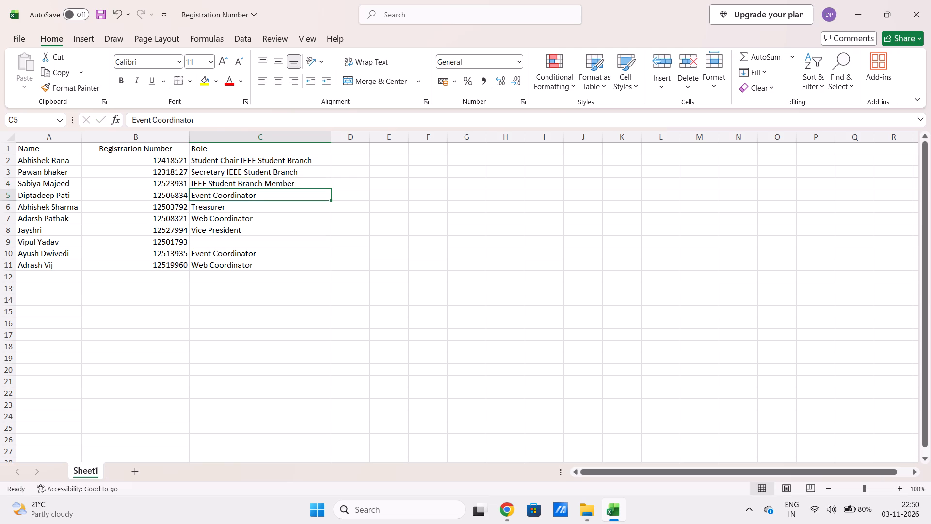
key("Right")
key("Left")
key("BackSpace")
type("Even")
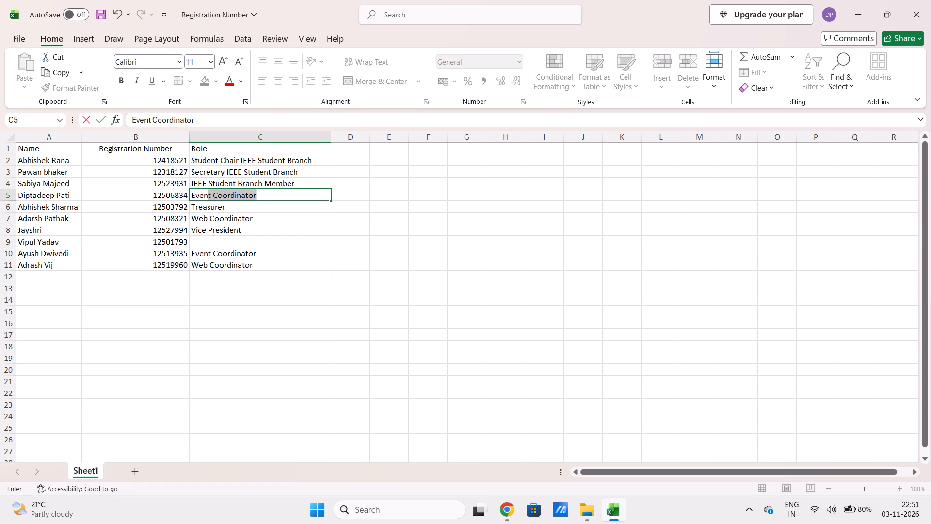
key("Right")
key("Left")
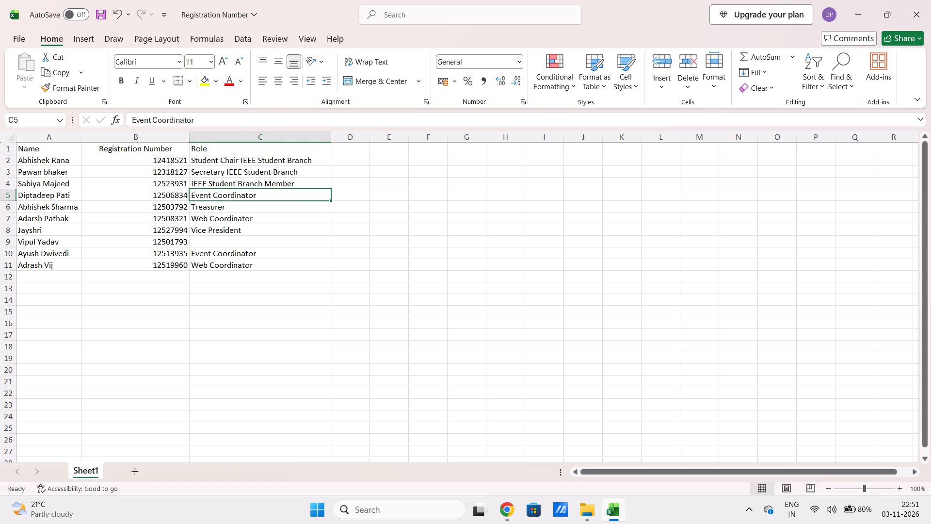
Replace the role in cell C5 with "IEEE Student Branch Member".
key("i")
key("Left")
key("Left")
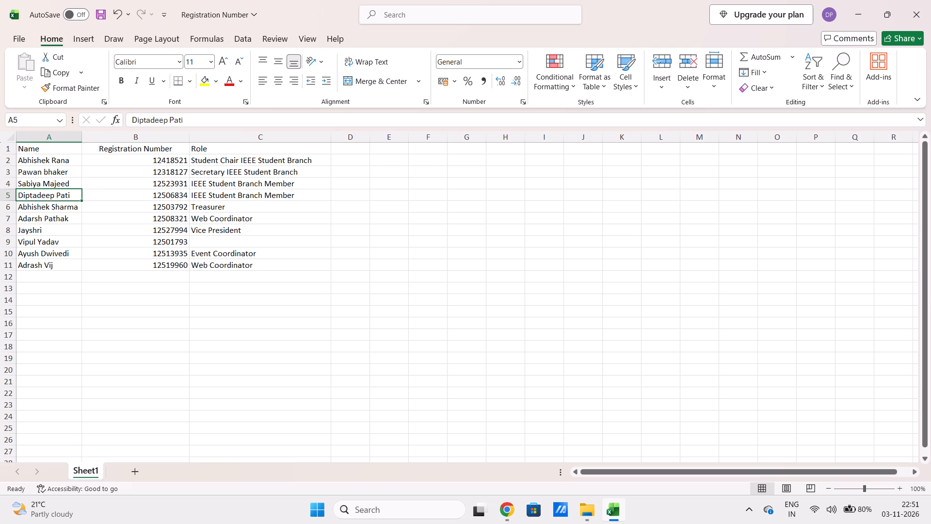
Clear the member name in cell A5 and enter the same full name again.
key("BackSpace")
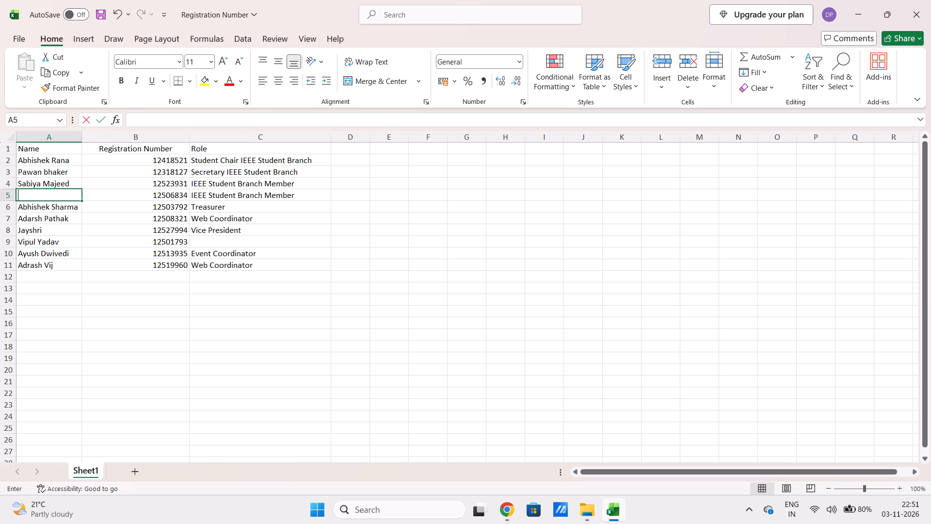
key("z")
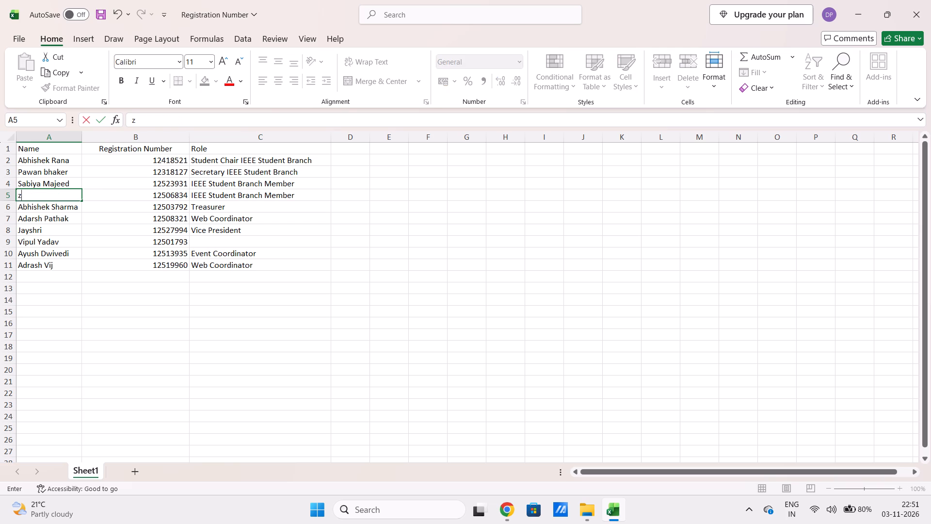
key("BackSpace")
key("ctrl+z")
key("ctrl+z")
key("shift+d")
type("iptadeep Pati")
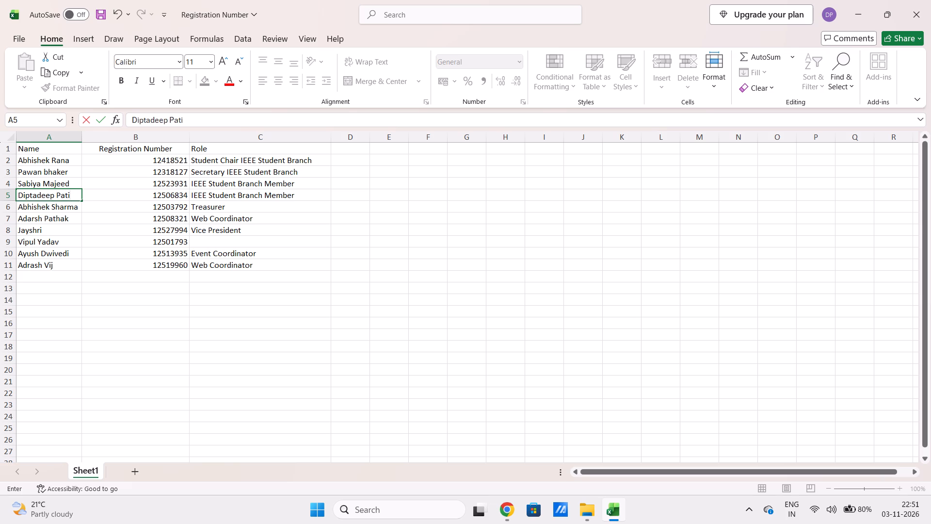
Replace the role in cell C5 with "Event Coordinator IEEE Student Branch".
left_click(203, 197)
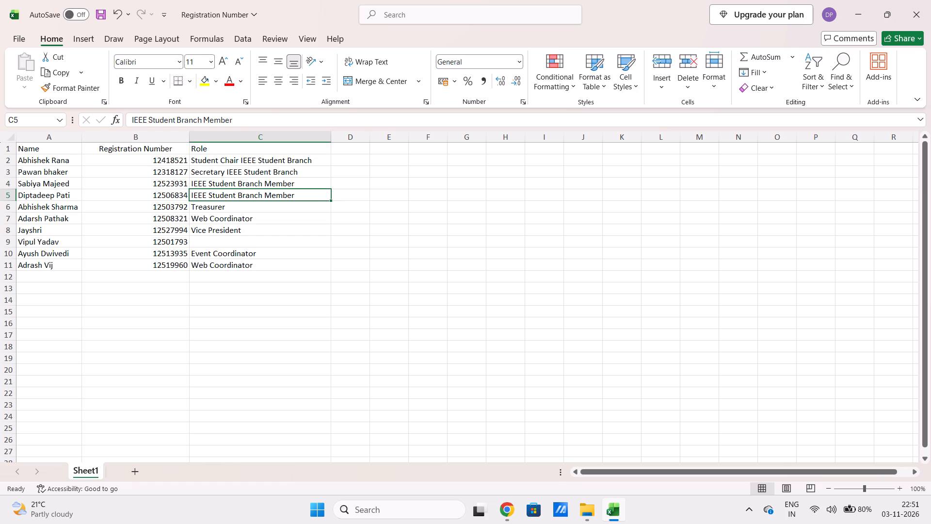
left_click(203, 197)
key("BackSpace")
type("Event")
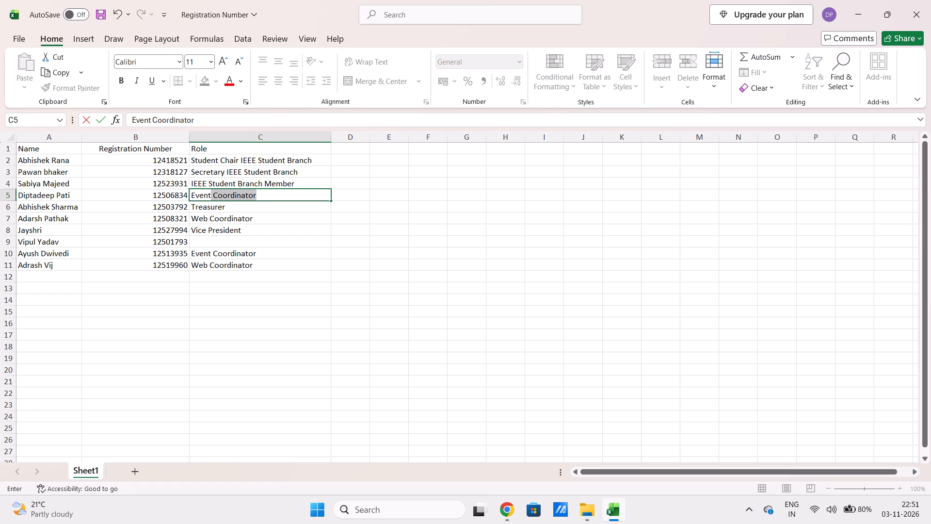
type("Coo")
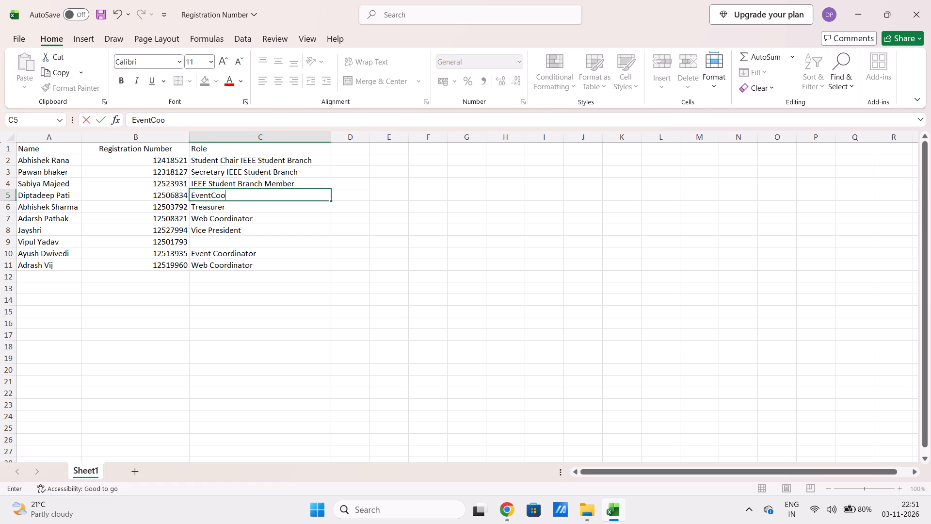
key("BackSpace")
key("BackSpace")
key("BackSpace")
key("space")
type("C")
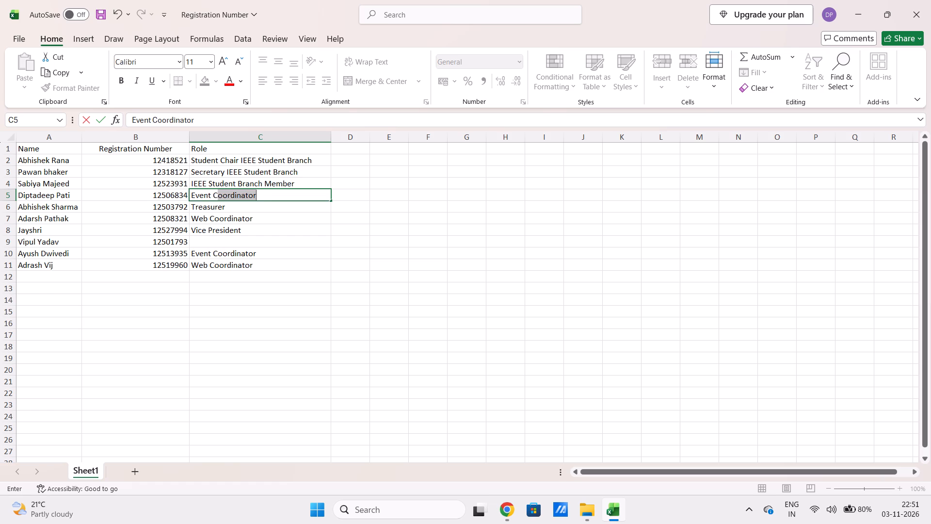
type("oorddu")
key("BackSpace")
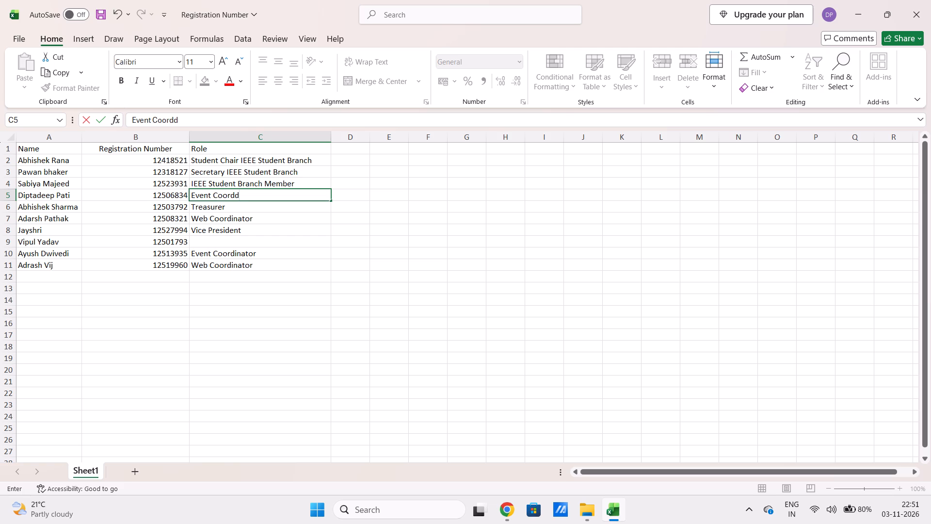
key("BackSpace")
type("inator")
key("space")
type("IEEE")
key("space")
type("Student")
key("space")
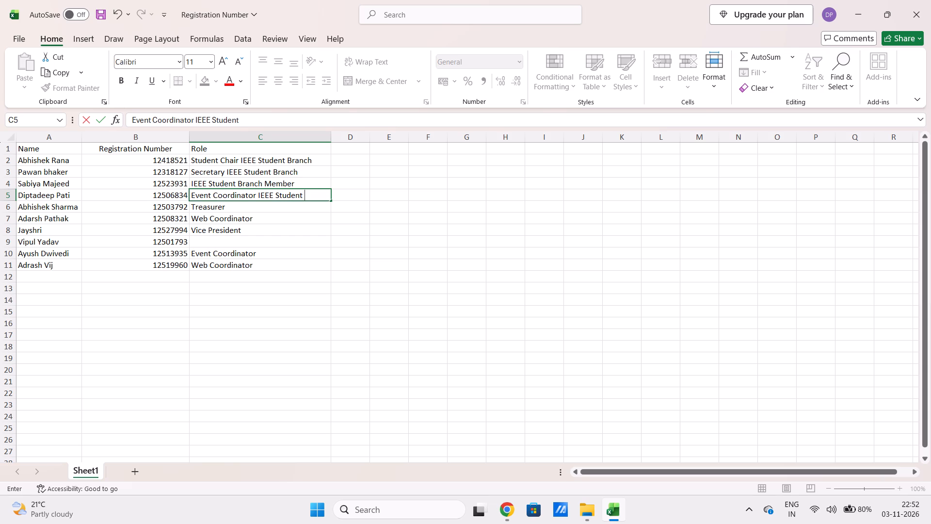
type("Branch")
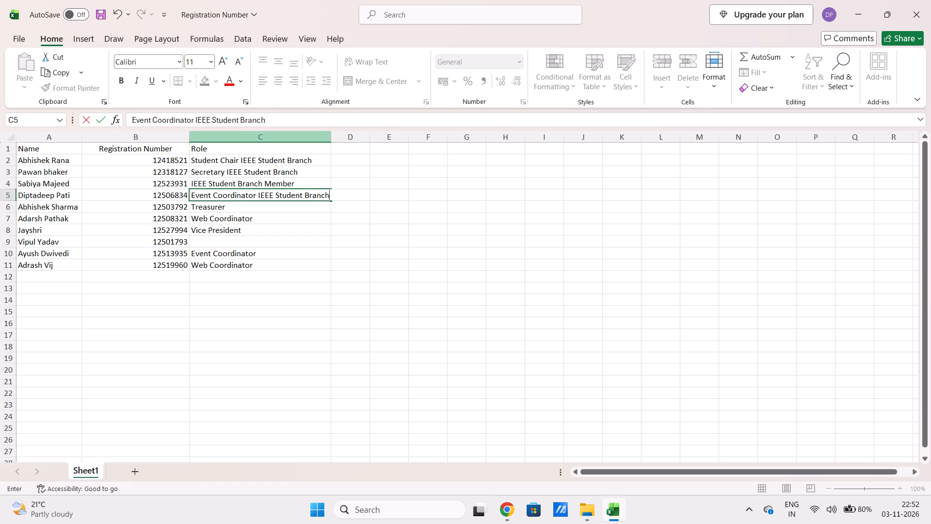
Widen the Role column C slightly beyond its longest entry.
left_click(319, 138)
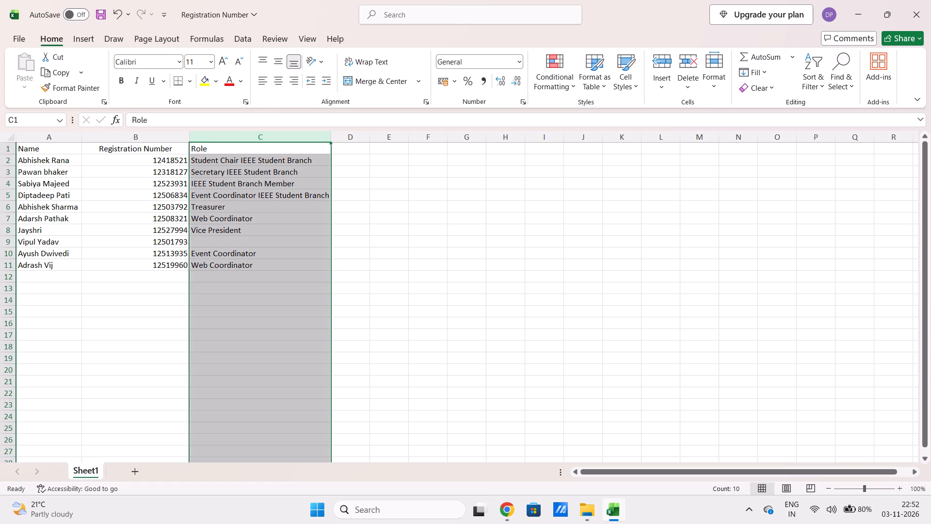
left_click_drag(332, 138, 360, 140)
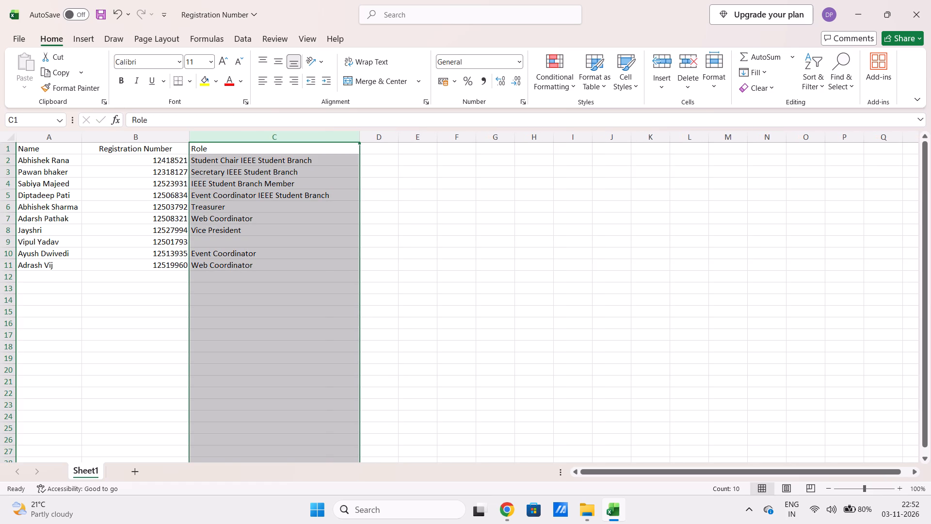
Replace the role in cell C6 with "Treasurer IEEE Student Branch".
left_click(257, 208)
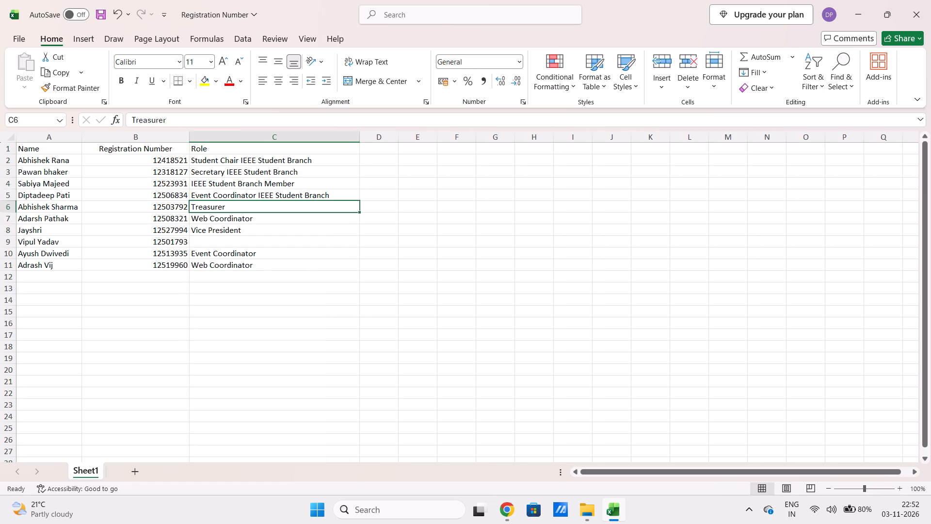
key("BackSpace")
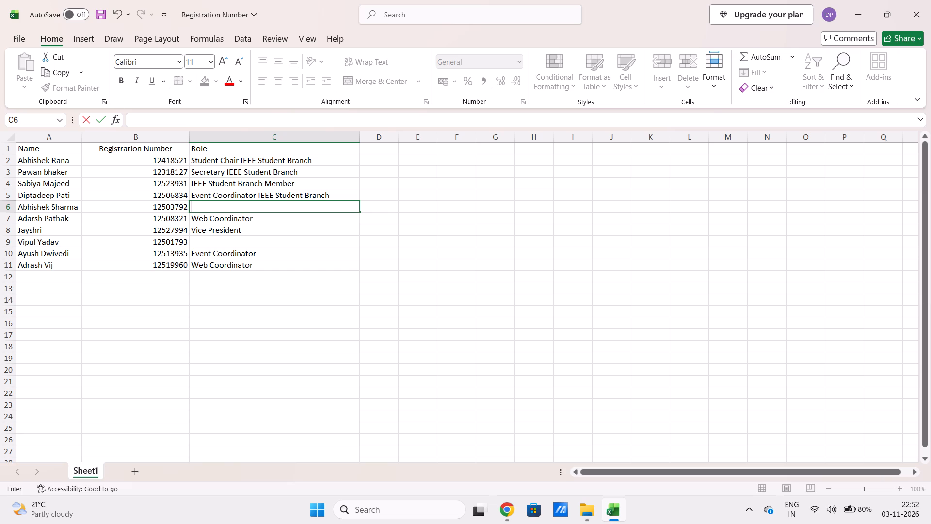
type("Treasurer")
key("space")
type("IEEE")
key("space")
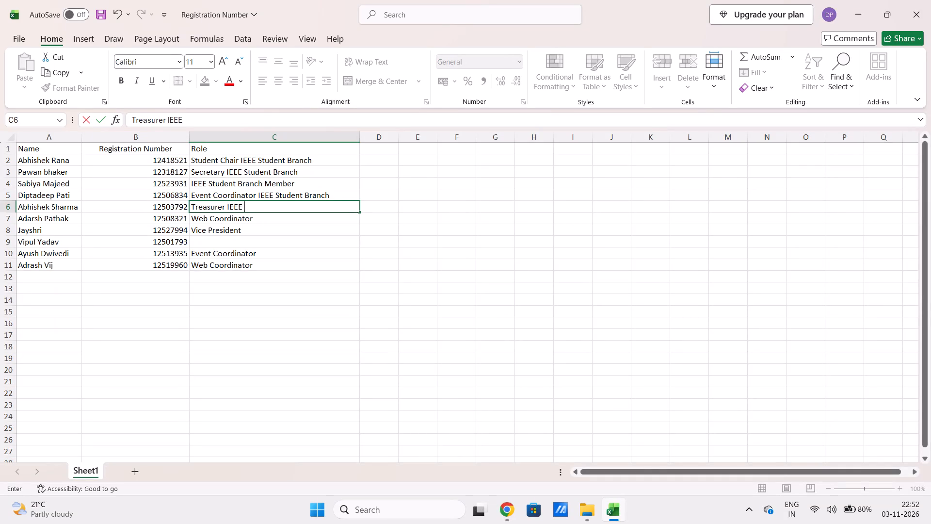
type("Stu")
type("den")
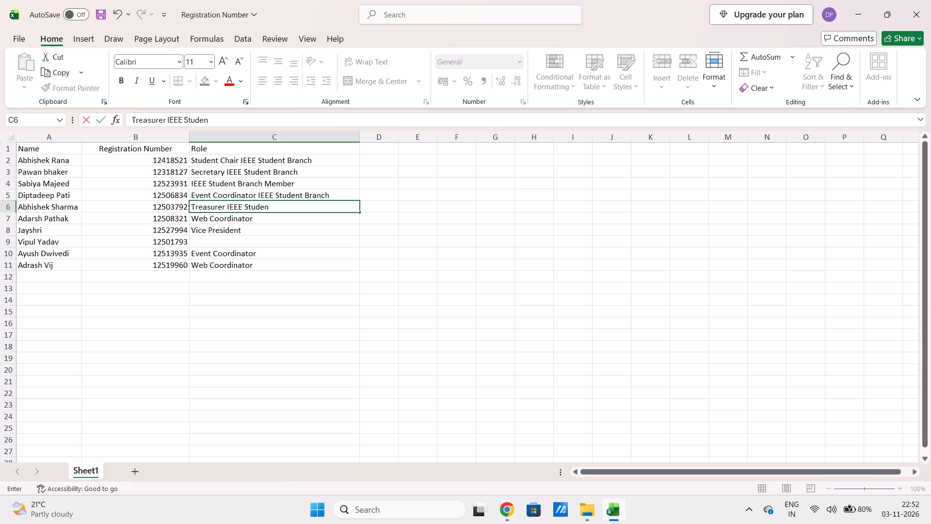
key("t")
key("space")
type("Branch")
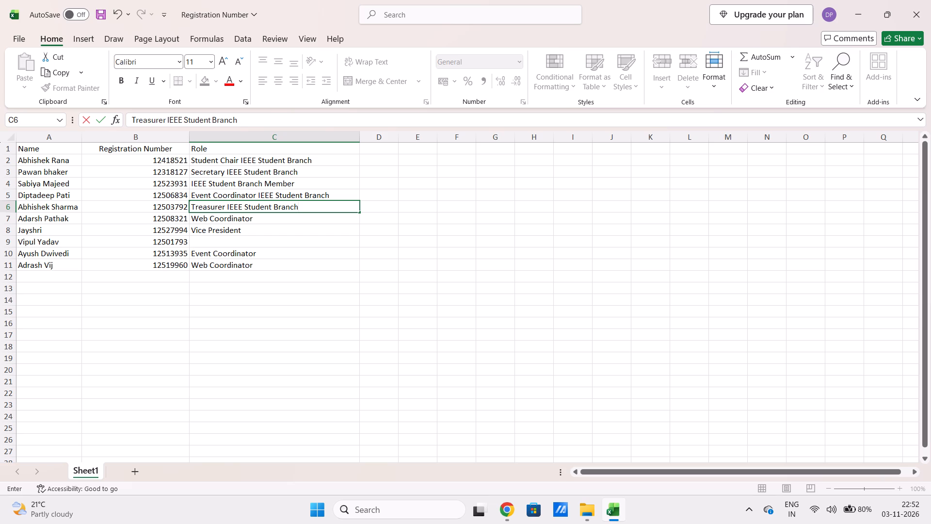
left_click(252, 217)
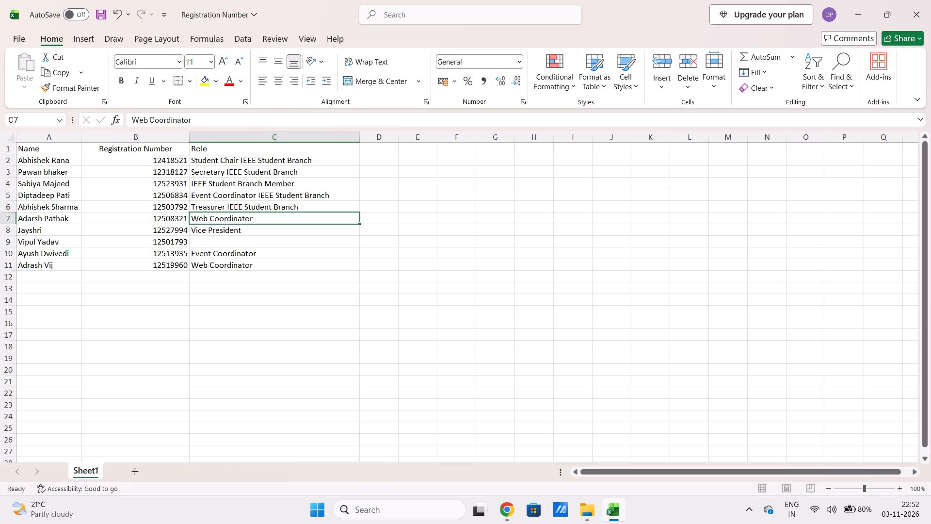
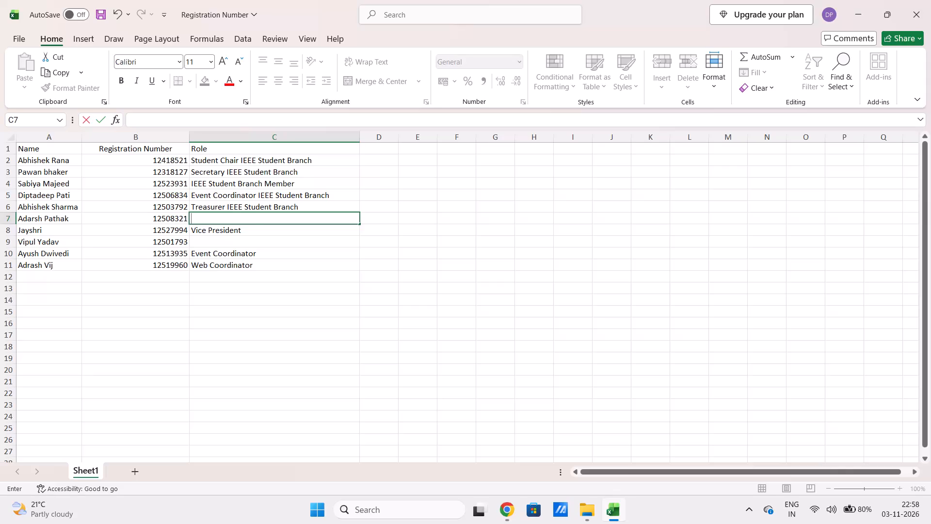
Enter "Web Coordinator IEEE Student Branch" as the role in cell C7 and save the workbook.
type("We")
type("b Coo")
type("rdinator")
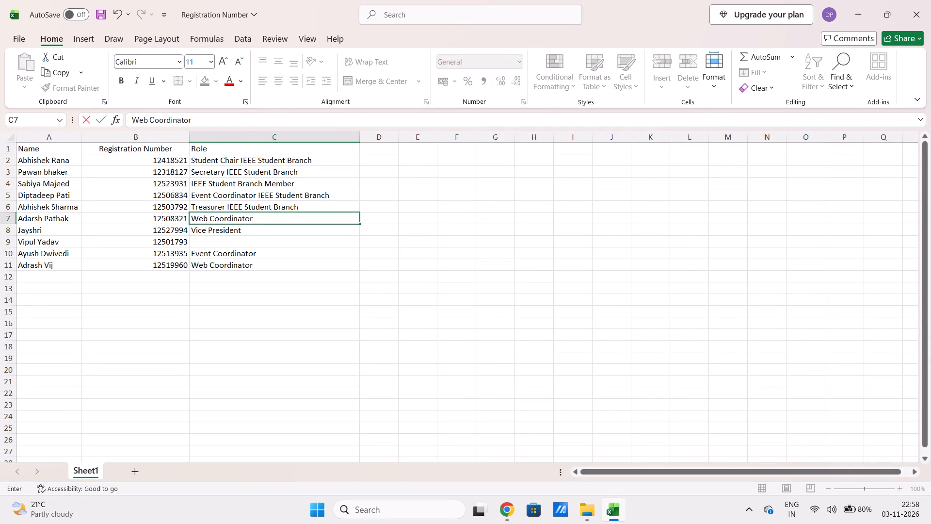
key("space")
key("w")
key("BackSpace")
type("EEE")
key("space")
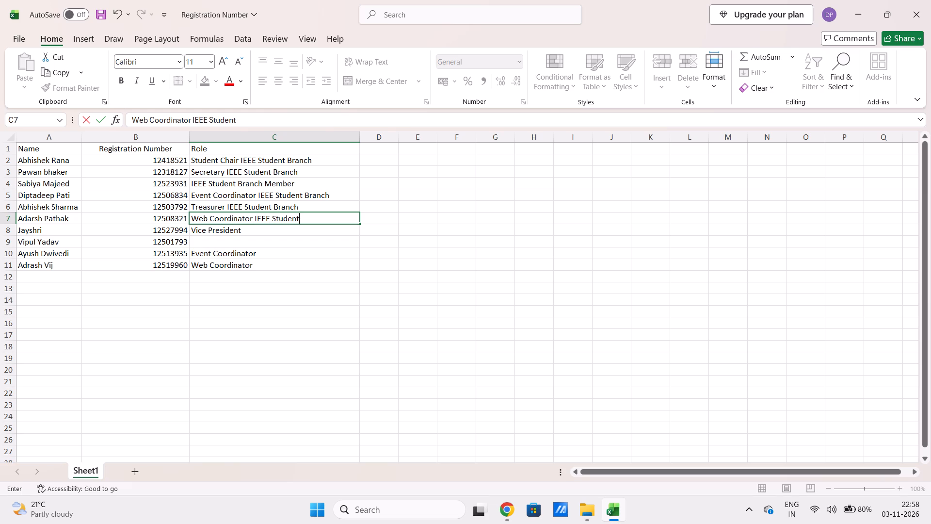
type("Branch")
key("ctrl+s")
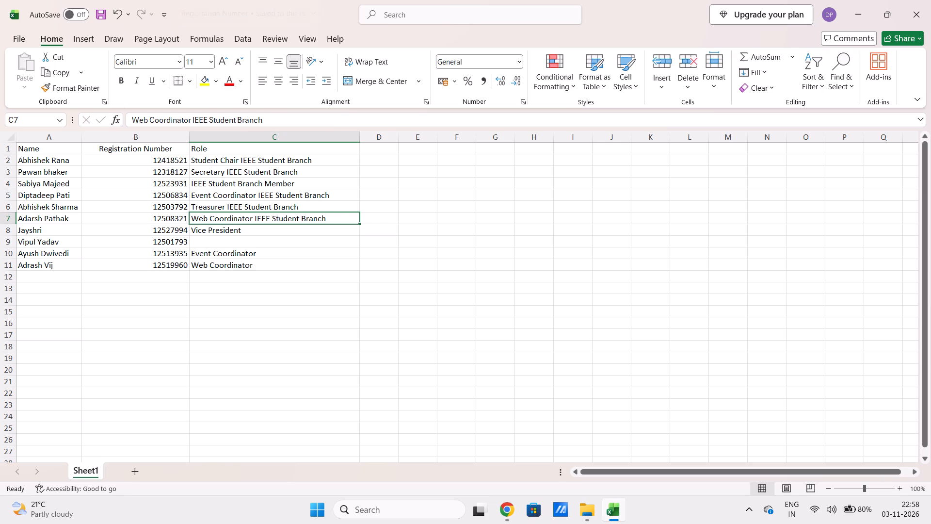
Replace the "Vice President" role in cell C8 with a new title beginning "Studen Co-Cha".
double_click(246, 264)
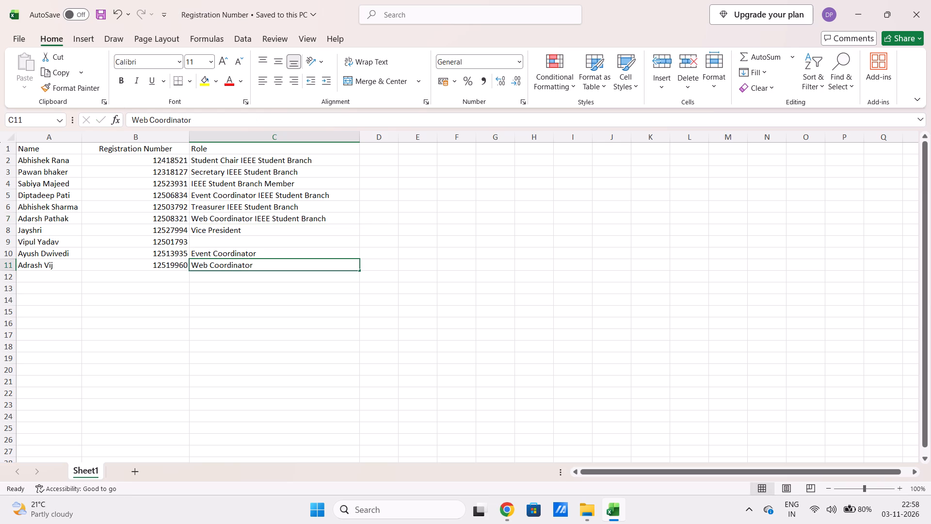
left_click(260, 228)
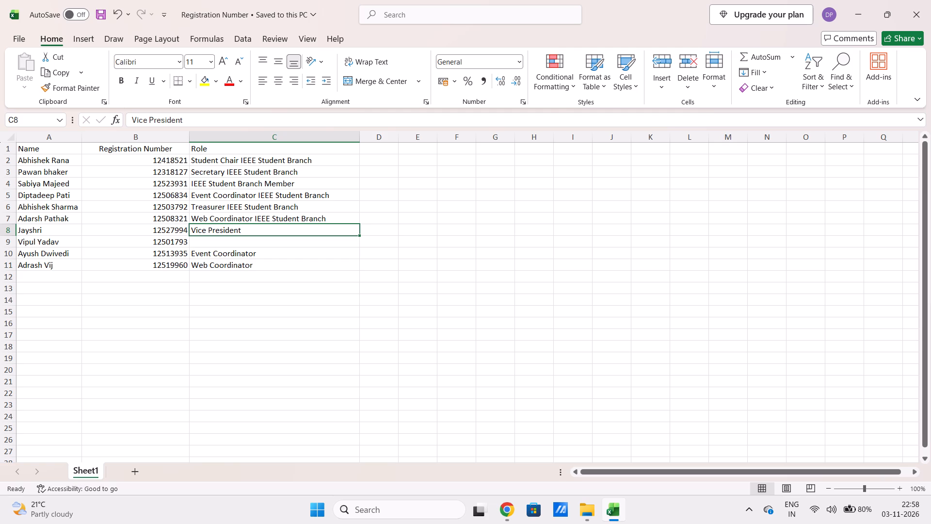
key("BackSpace")
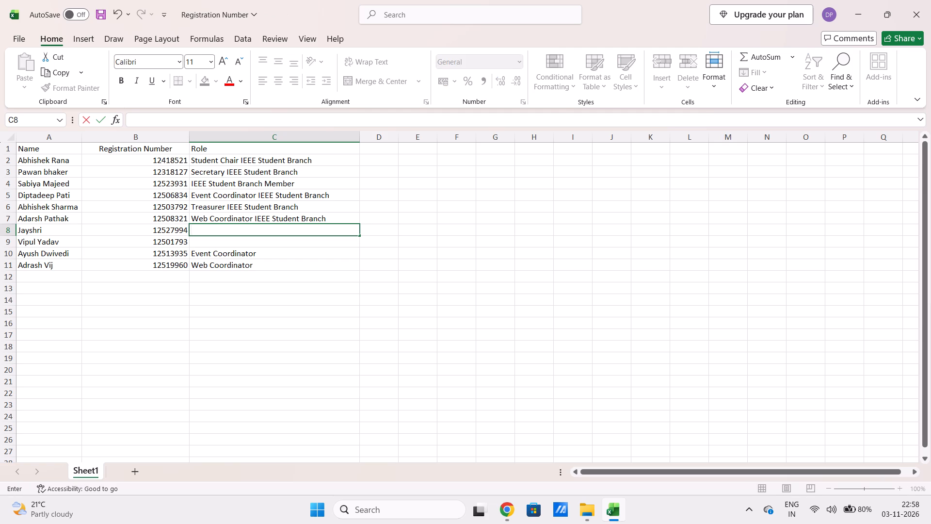
type("Studen")
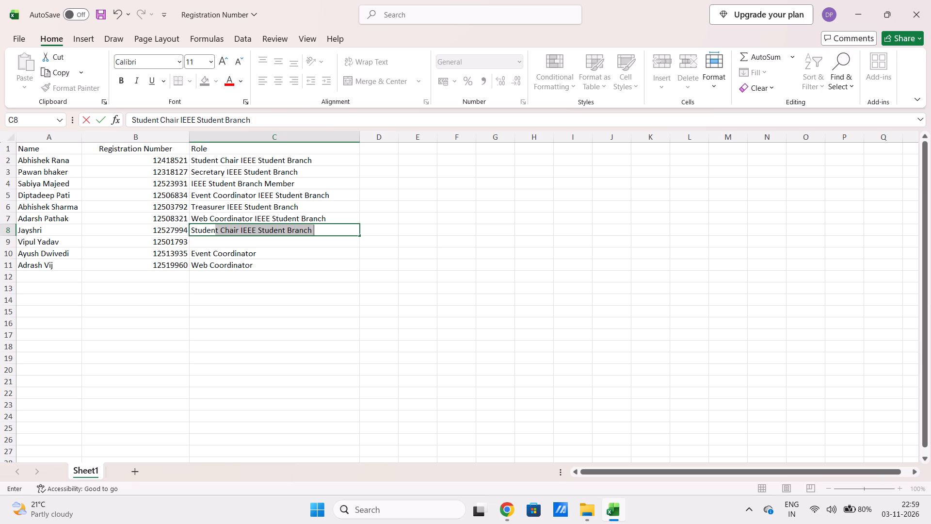
key("space")
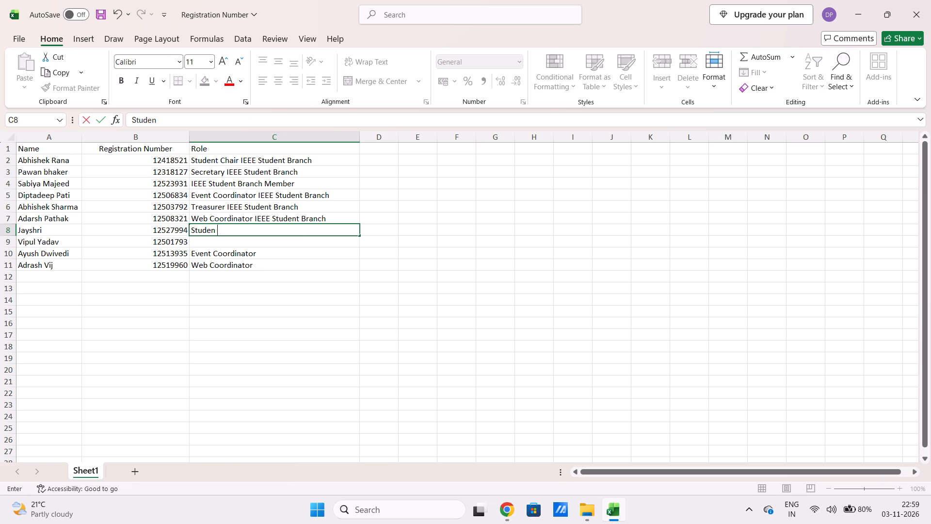
type("Co")
key("minus")
key("BackSpace")
key("BackSpace")
type("IR")
key("BackSpace")
key("BackSpace")
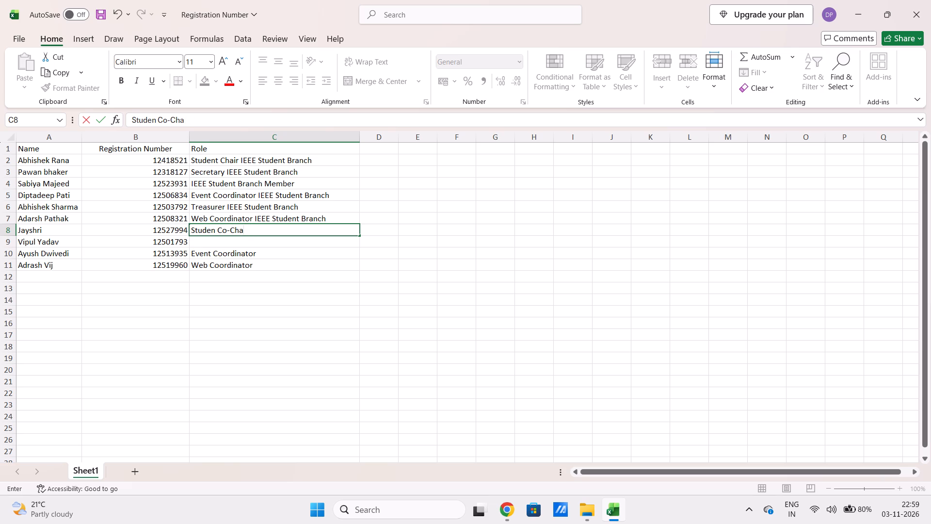
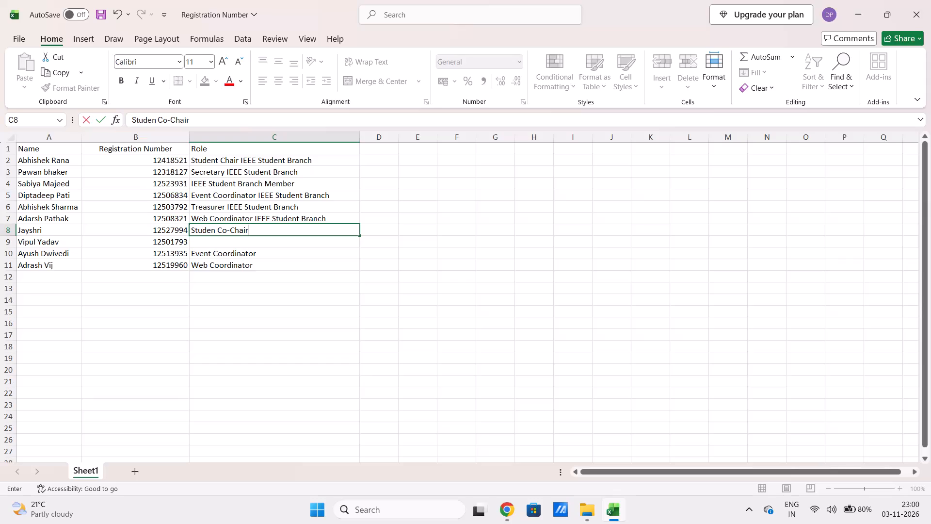
Complete the role in cell C8 so it reads "Studen Co-Chair IEEE Student Branch".
key("space")
type("IEEE")
key("space")
type("Student Branch")
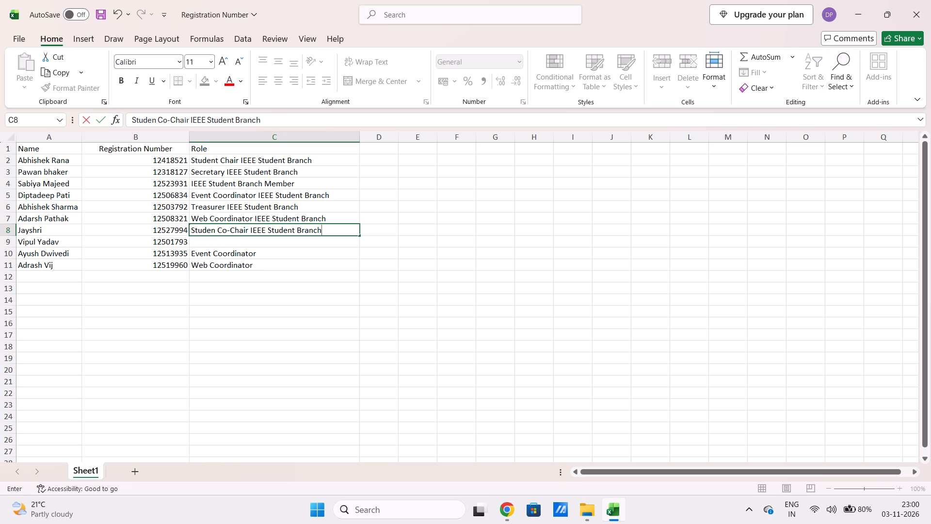
left_click(243, 248)
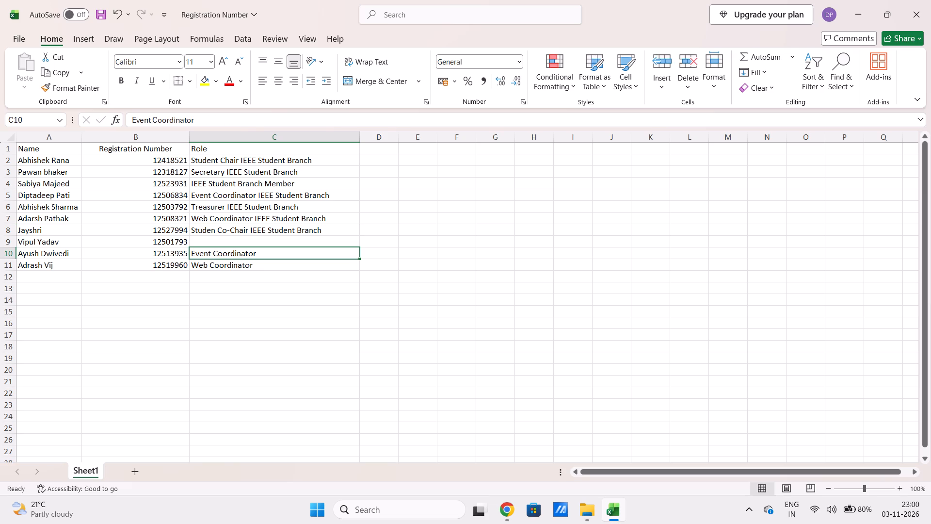
Enter "IEEE Student Branch Member" as the role in the empty cell C9.
left_click(245, 241)
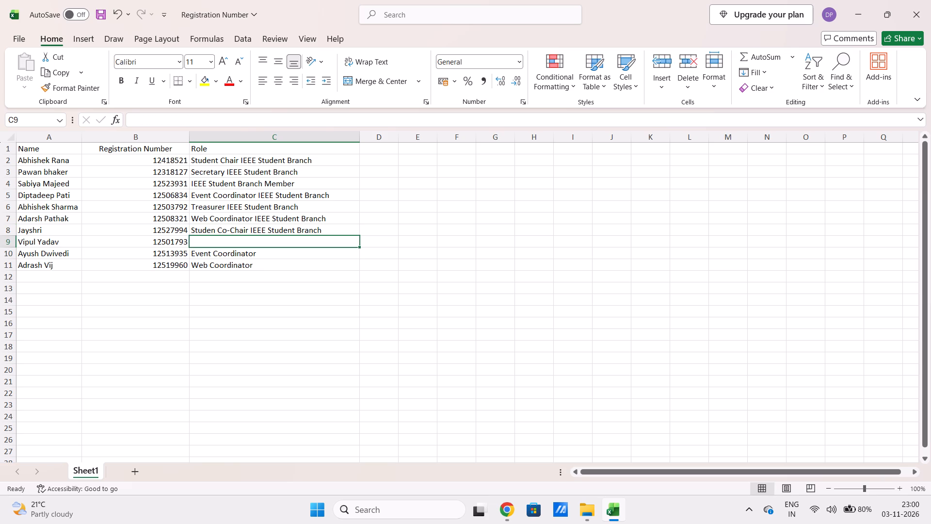
type("IEE")
left_click(264, 255)
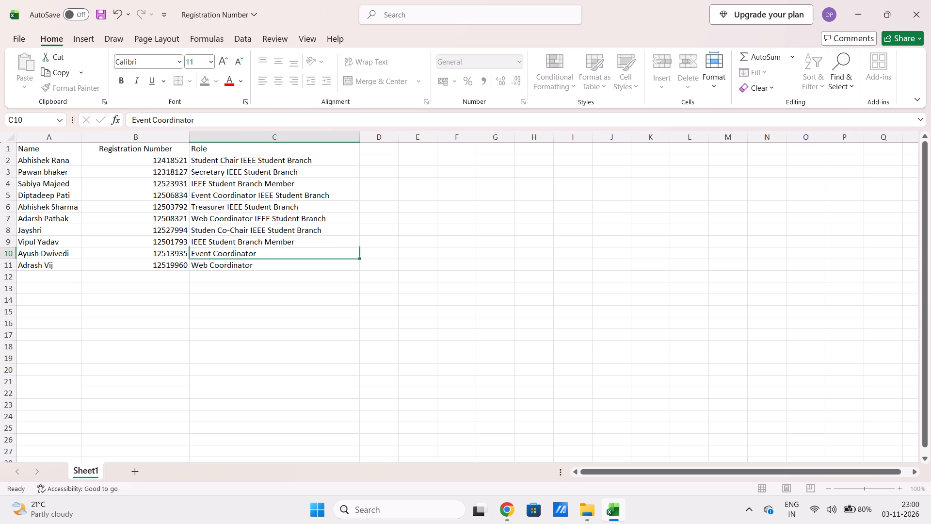
Replace the role in cell C10 with a copy of "Event Coordinator IEEE Student Branch" from cell C5.
left_click(264, 255)
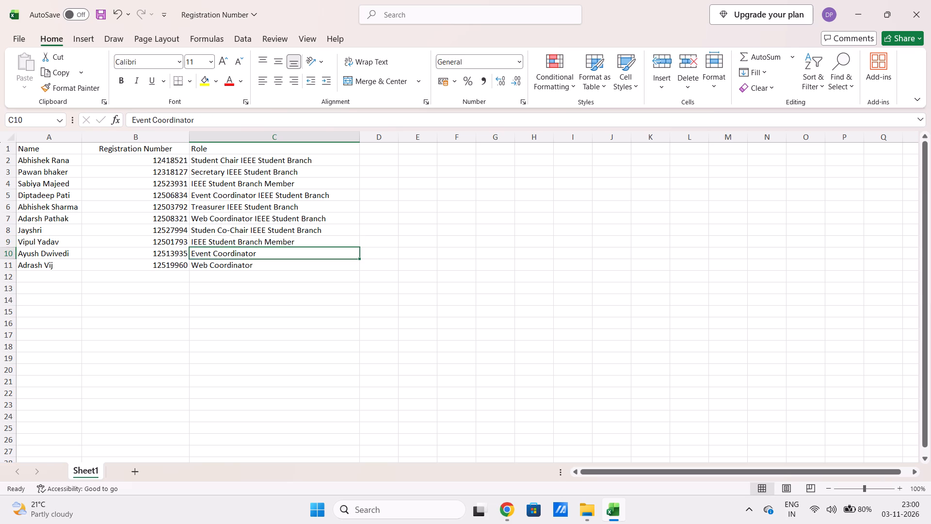
key("BackSpace")
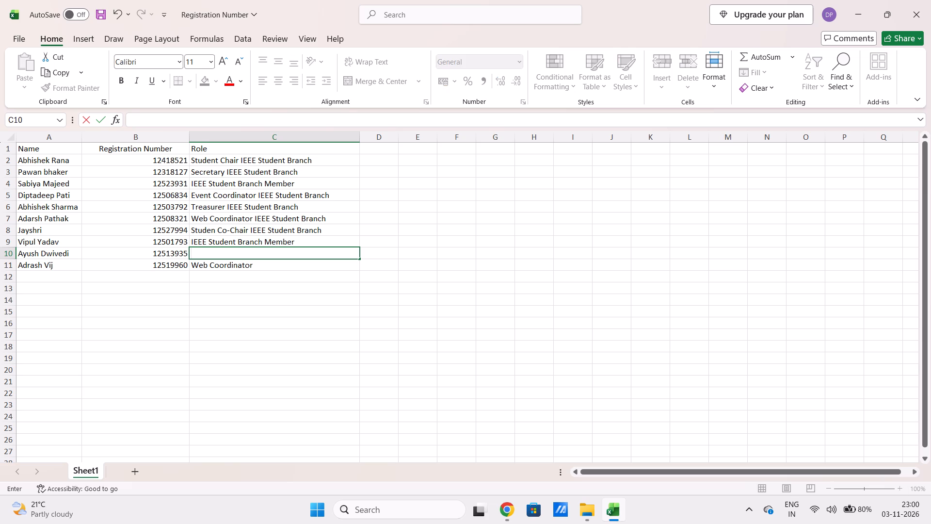
left_click(311, 194)
key("ctrl+c")
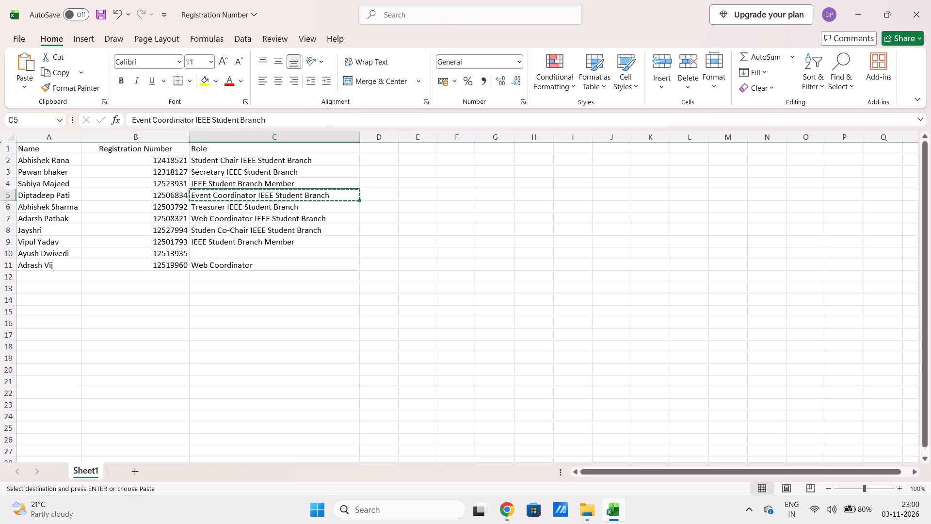
left_click(294, 254)
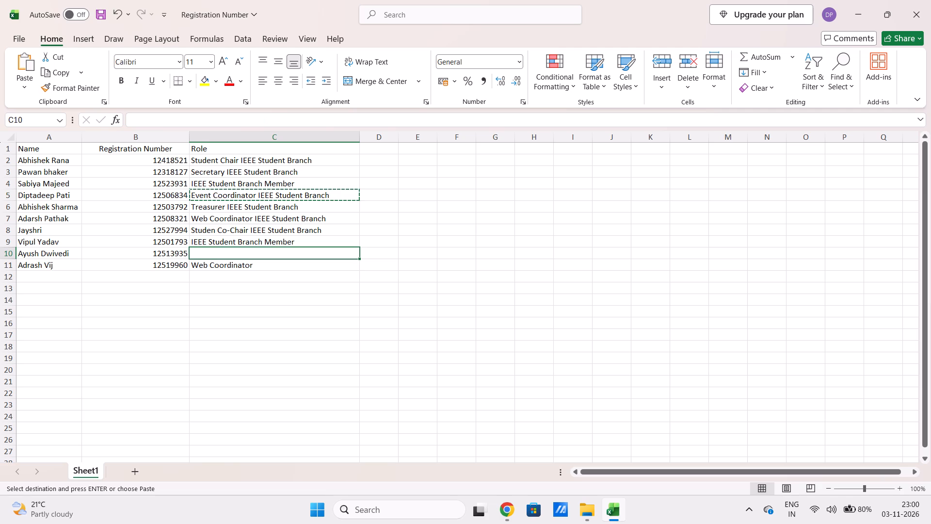
key("ctrl+v")
Replace the role in cell C11 with a copy of "Web Coordinator IEEE Student Branch" from cell C7.
left_click(278, 267)
key("BackSpace")
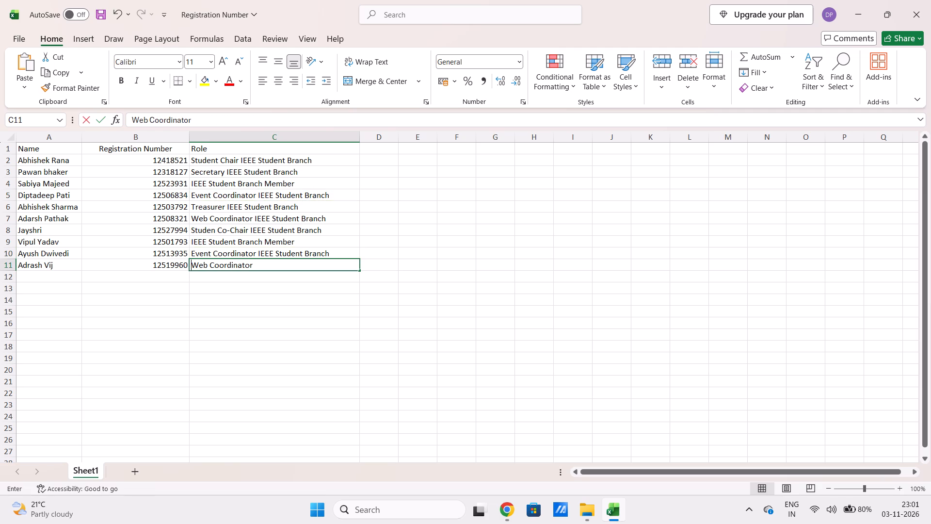
left_click(298, 221)
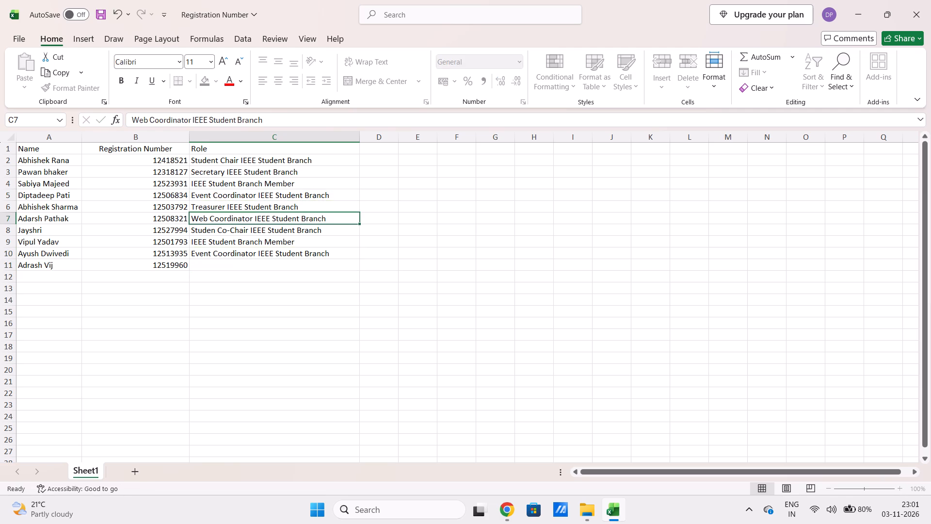
left_click(298, 221)
key("ctrl+c")
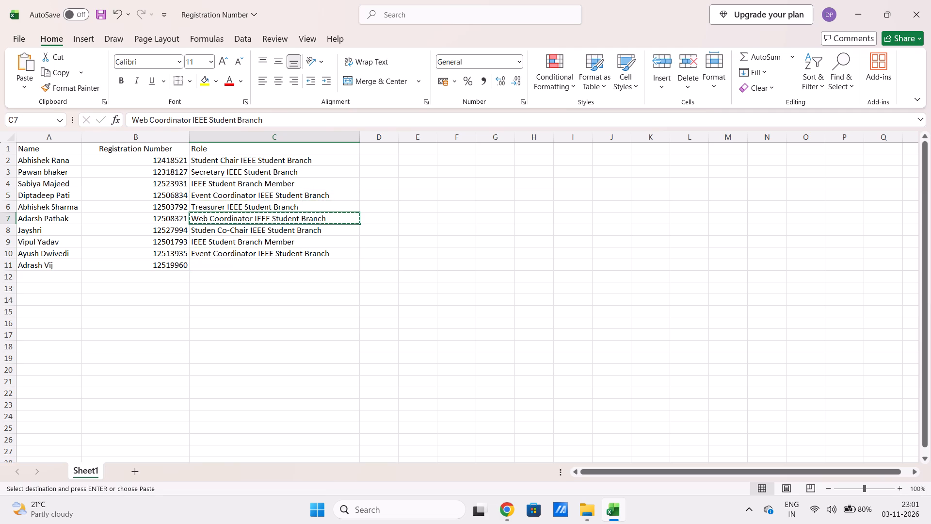
left_click(271, 263)
key("ctrl+v")
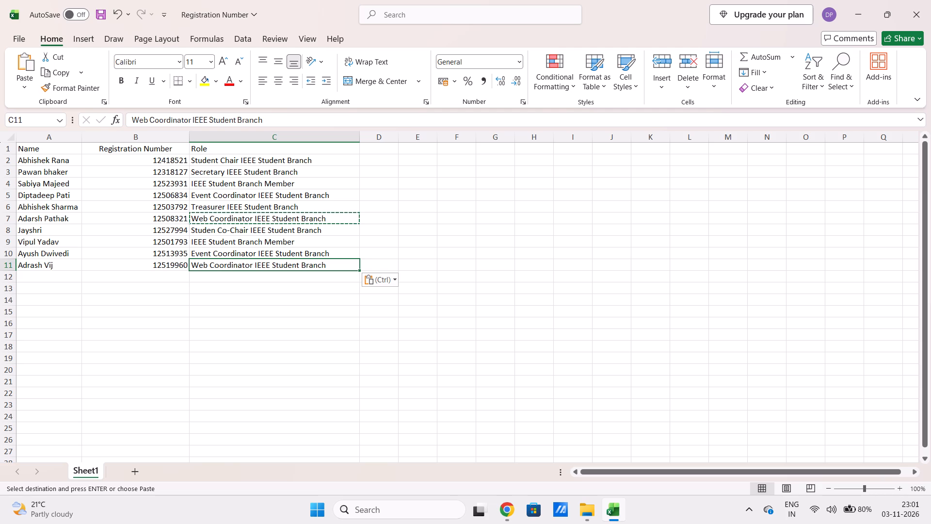
left_click(37, 275)
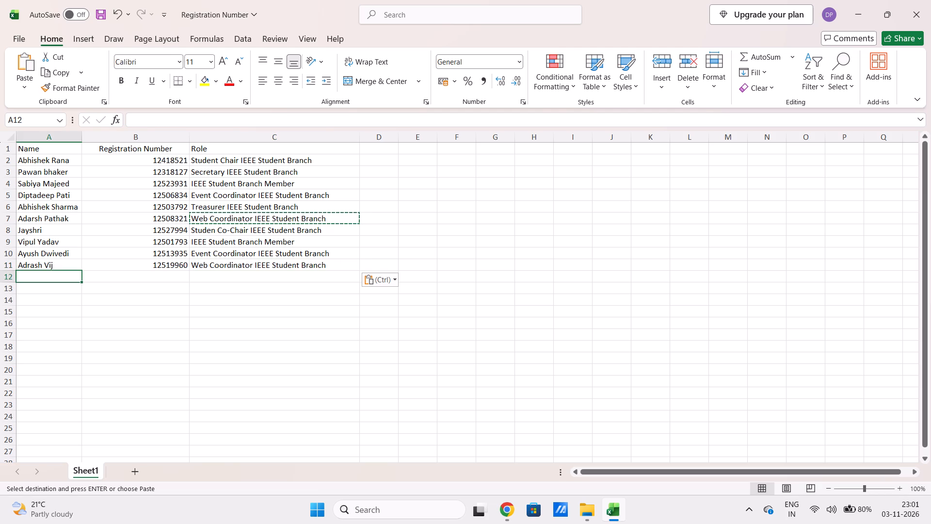
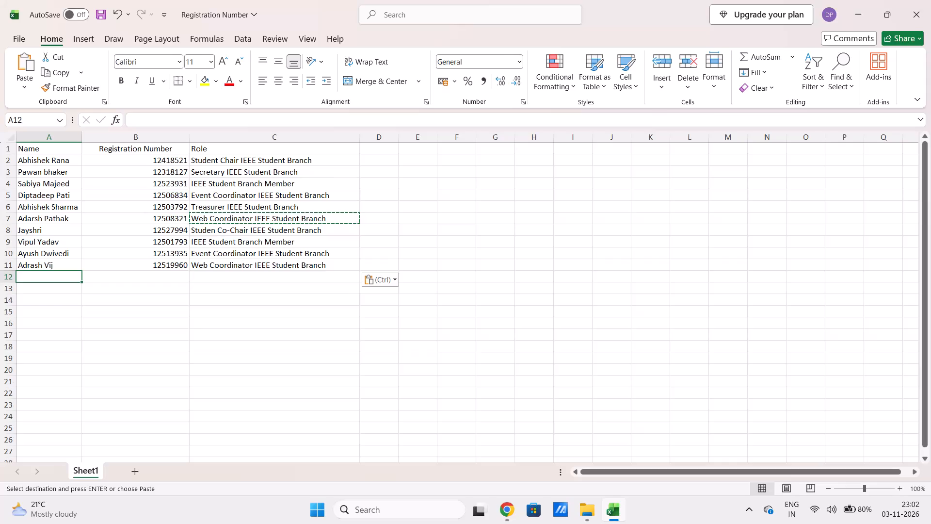
Replace the role in cell C11 with a copy of "IEEE Student Branch Member" from cell C4 and save the workbook.
left_click(309, 268)
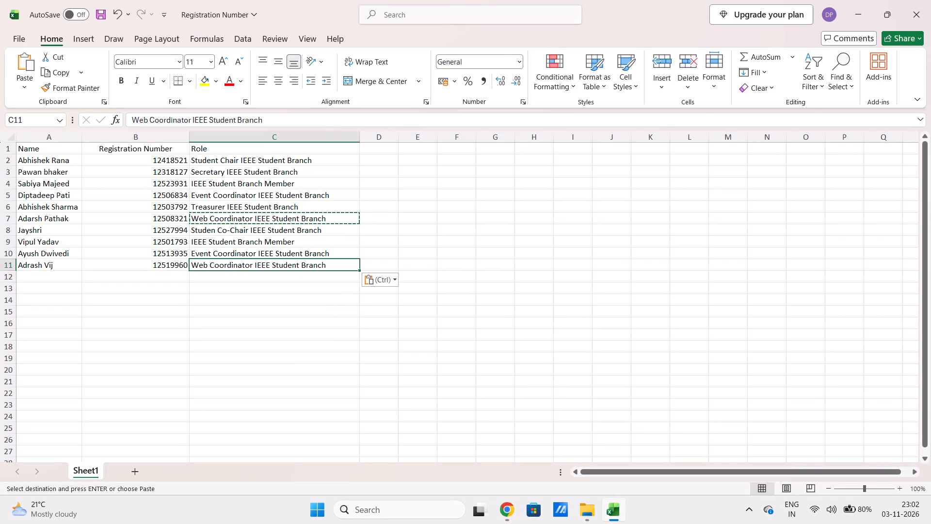
key("BackSpace")
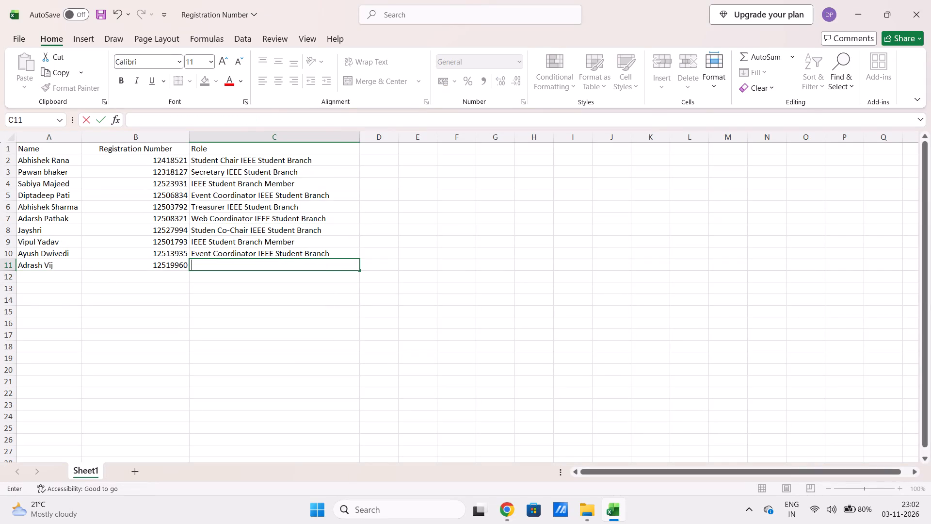
left_click(312, 184)
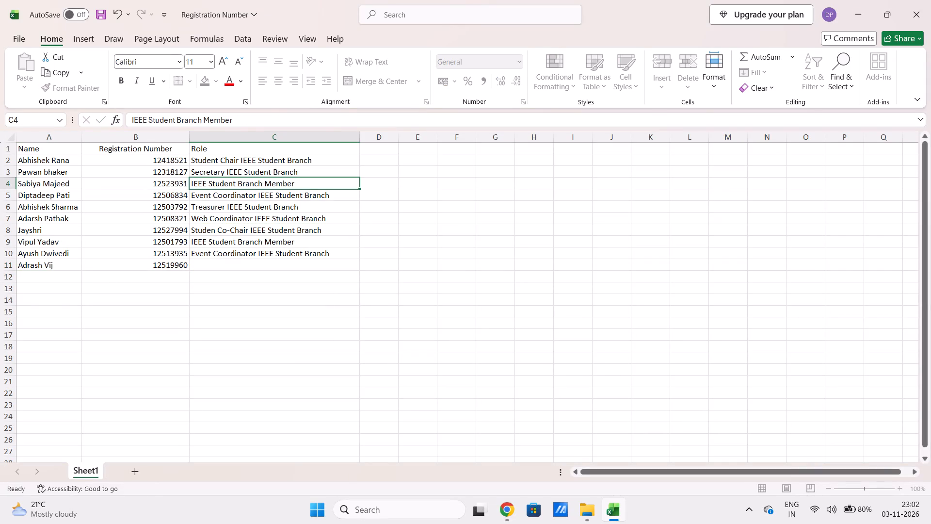
key("ctrl+c")
left_click(263, 269)
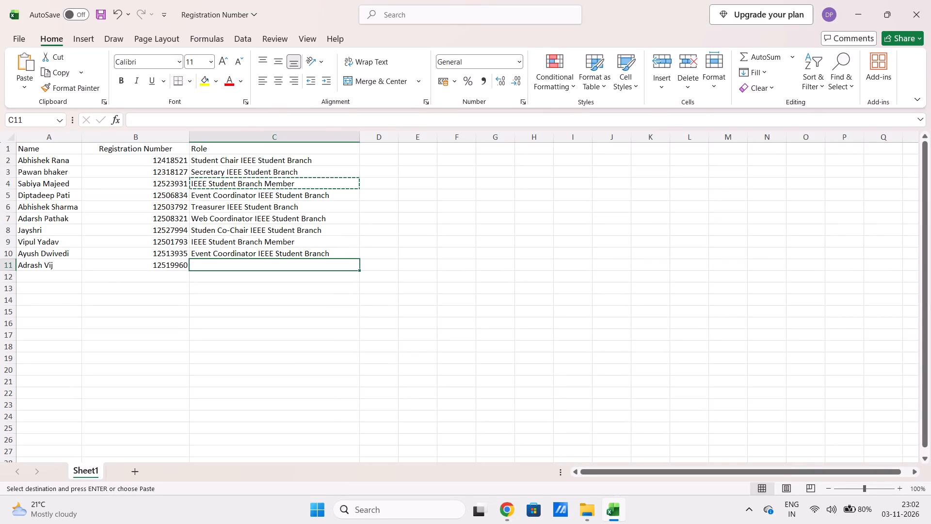
key("ctrl+v")
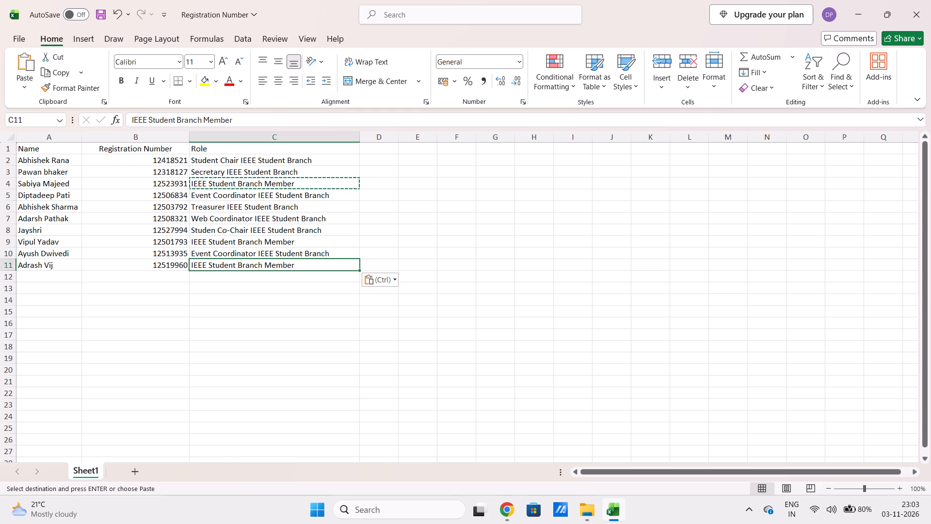
left_click(265, 287)
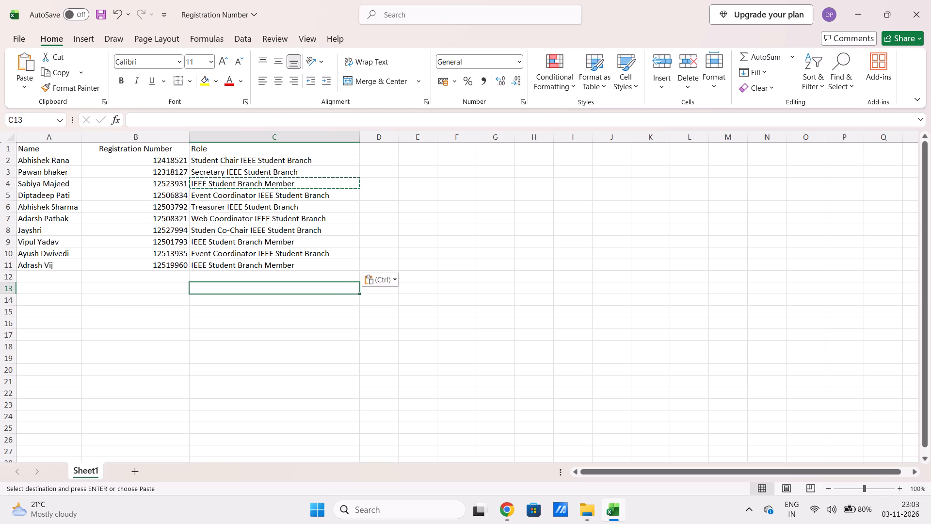
key("ctrl+s")
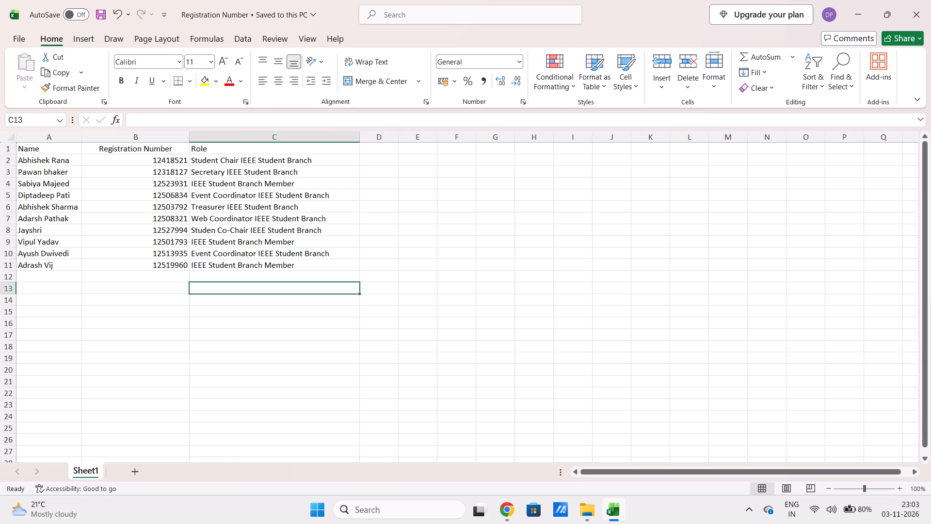
Retype the member's name in cell A3 with the surname capitalised and save the workbook.
left_click(60, 173)
key("BackSpace")
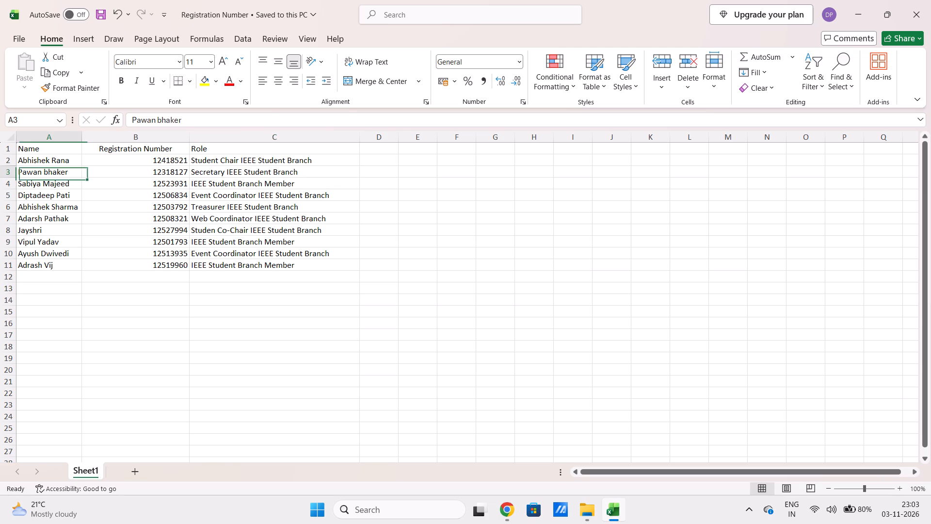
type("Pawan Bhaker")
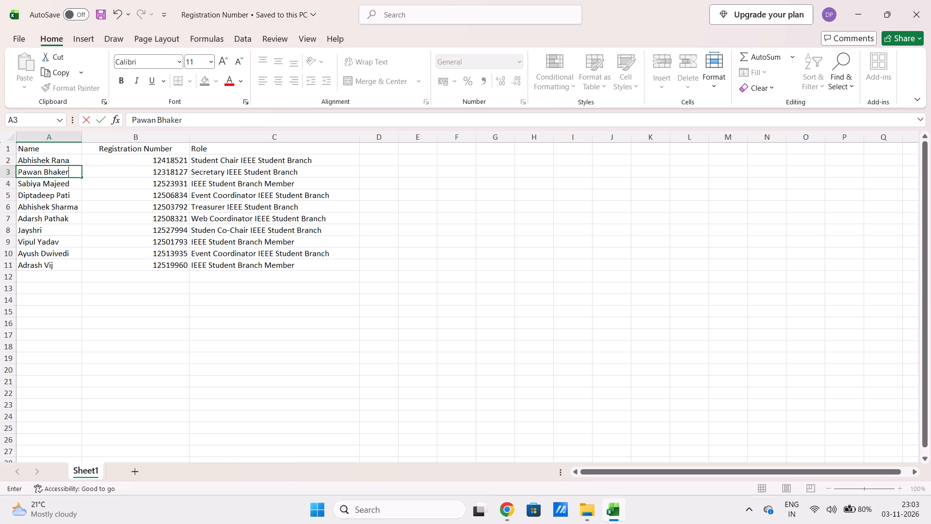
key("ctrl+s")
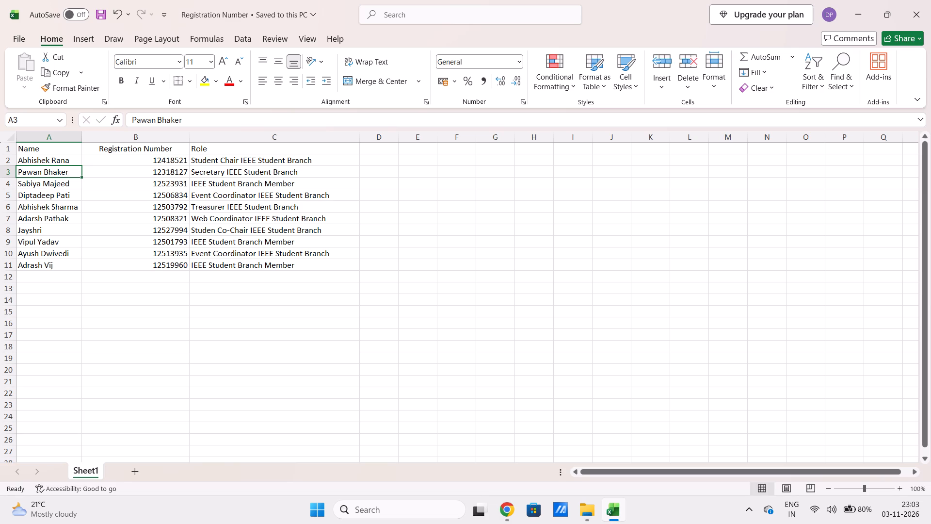
Close the Registration Number workbook.
left_click(930, 0)
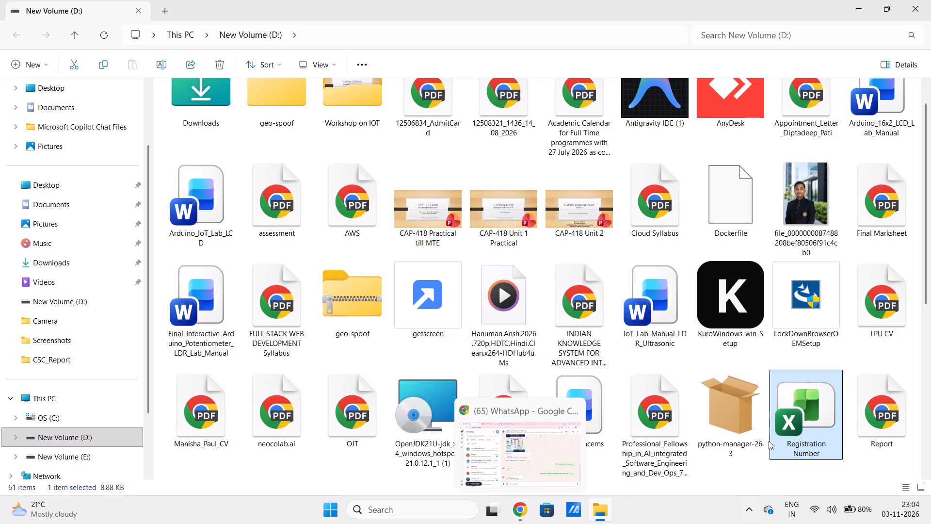
Select the Registration Number workbook file on New Volume (D:) in File Explorer.
left_click(783, 439)
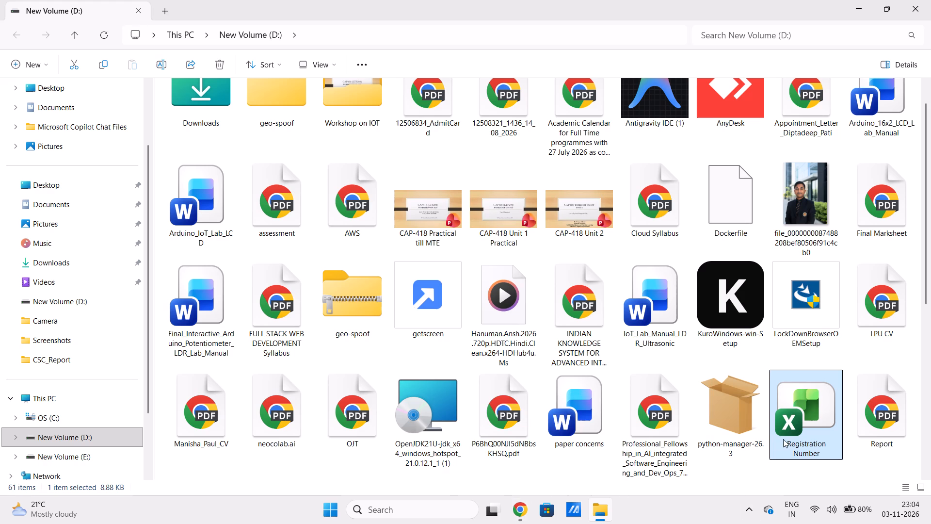
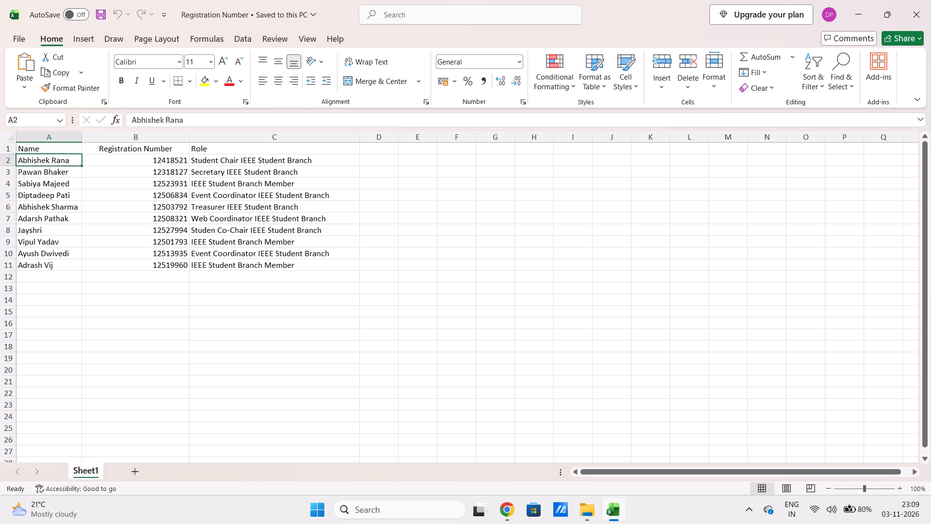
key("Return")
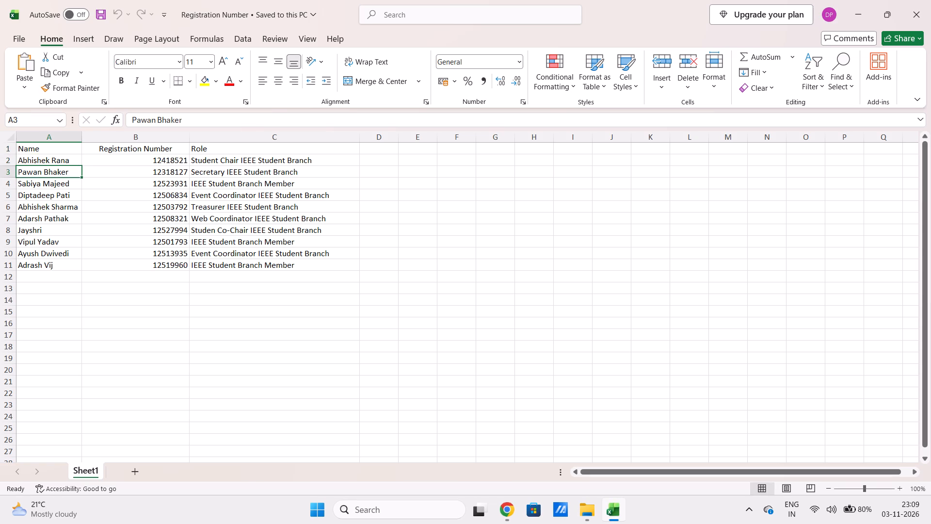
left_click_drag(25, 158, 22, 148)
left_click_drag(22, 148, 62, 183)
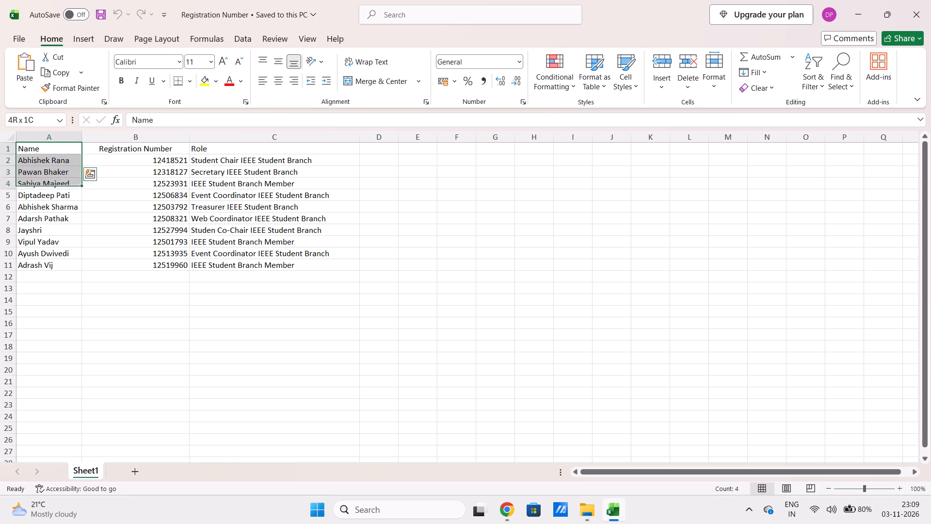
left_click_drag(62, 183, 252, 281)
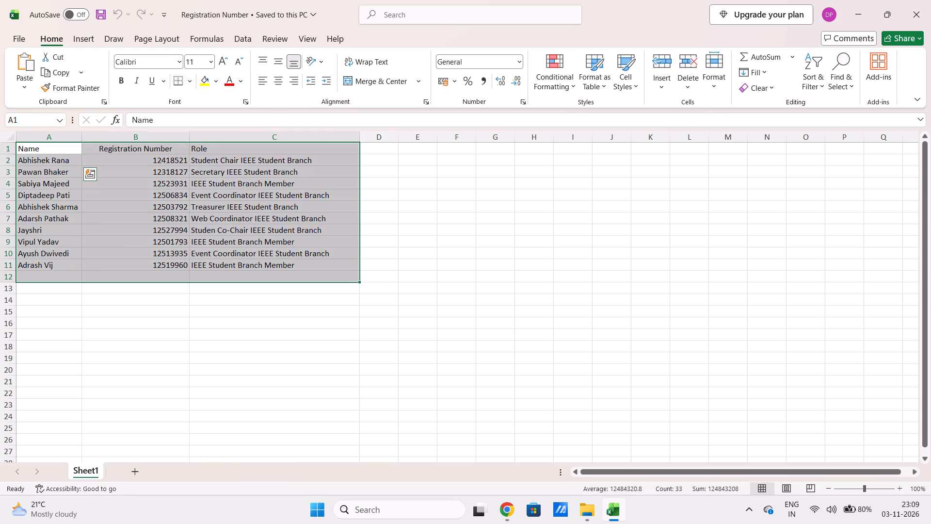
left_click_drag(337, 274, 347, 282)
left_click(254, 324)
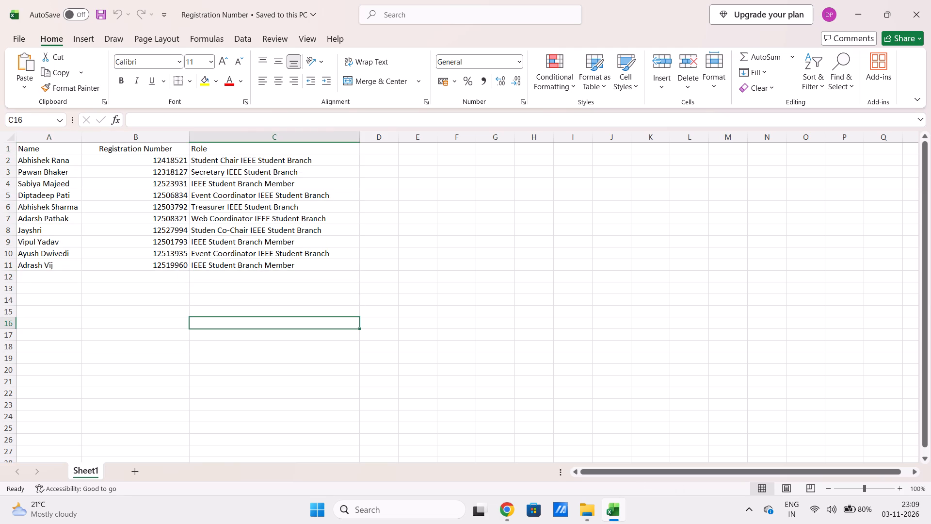
Merge and center the empty cells B12:N19 below the member list into one block.
left_click_drag(124, 281, 620, 334)
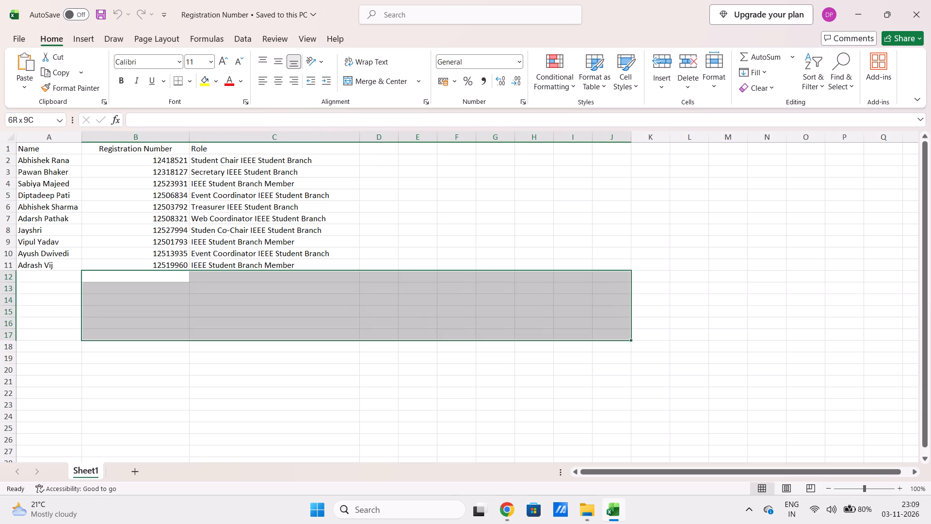
left_click_drag(620, 334, 765, 354)
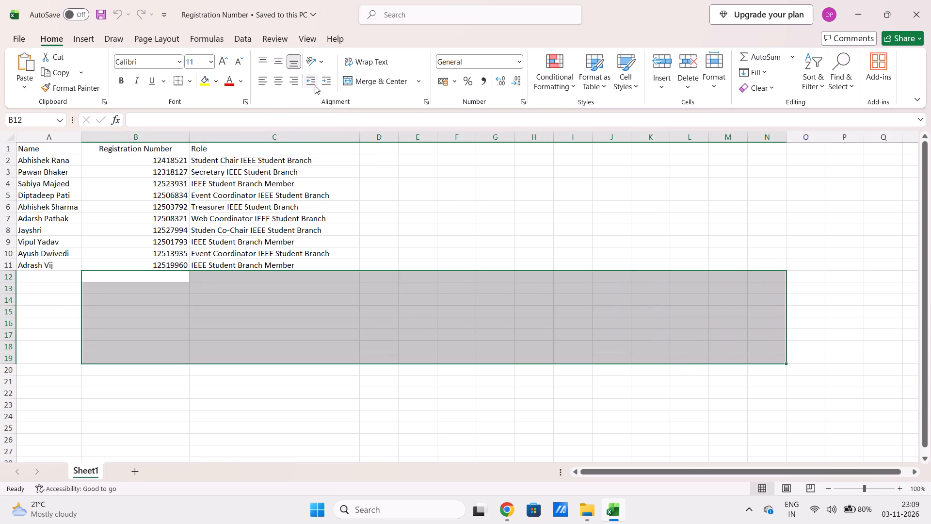
left_click(352, 77)
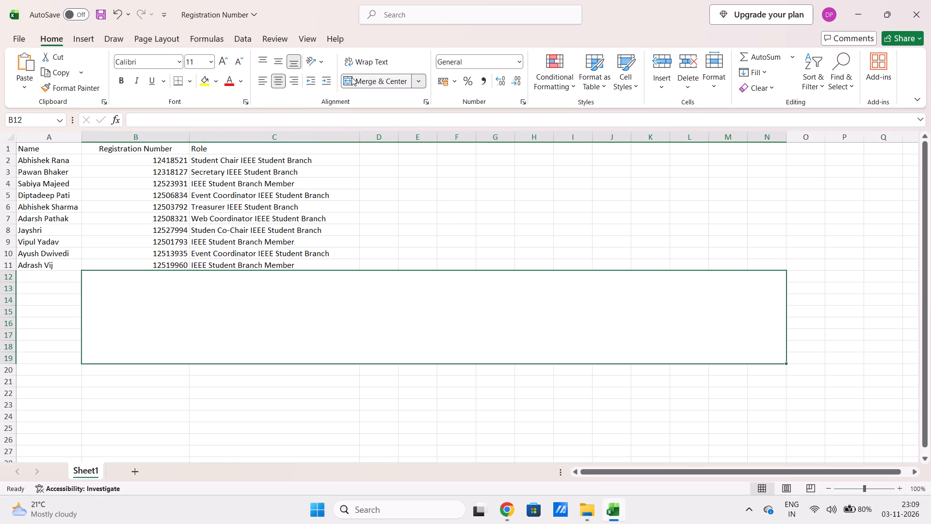
Begin a title in the merged B12:N19 block with the word "List".
left_click(188, 340)
key("shift+l")
type("ist OF")
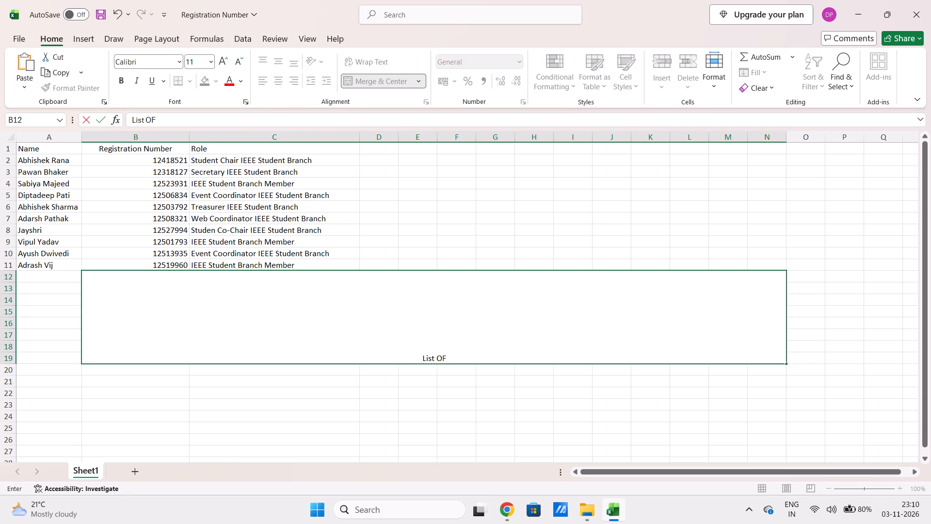
key("BackSpace")
key("BackSpace")
Switch to the File Explorer window listing the recent files.
left_click(594, 510)
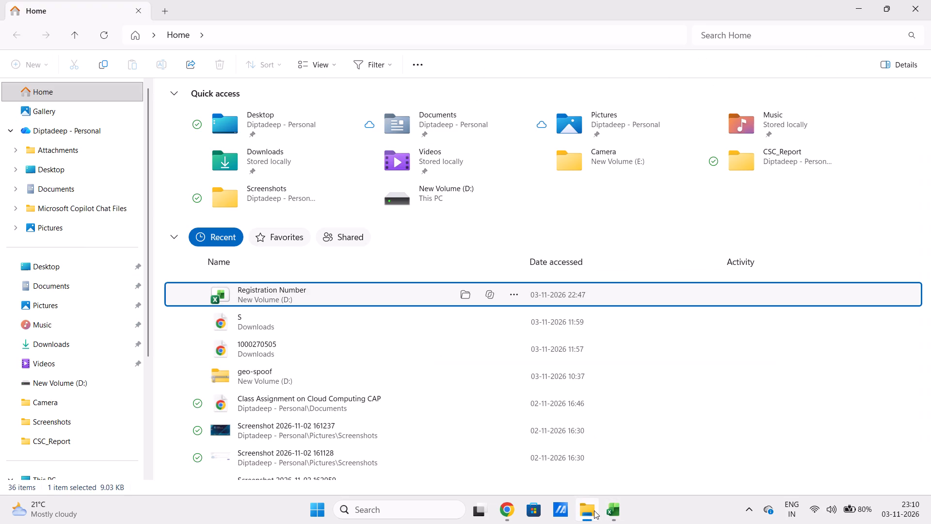
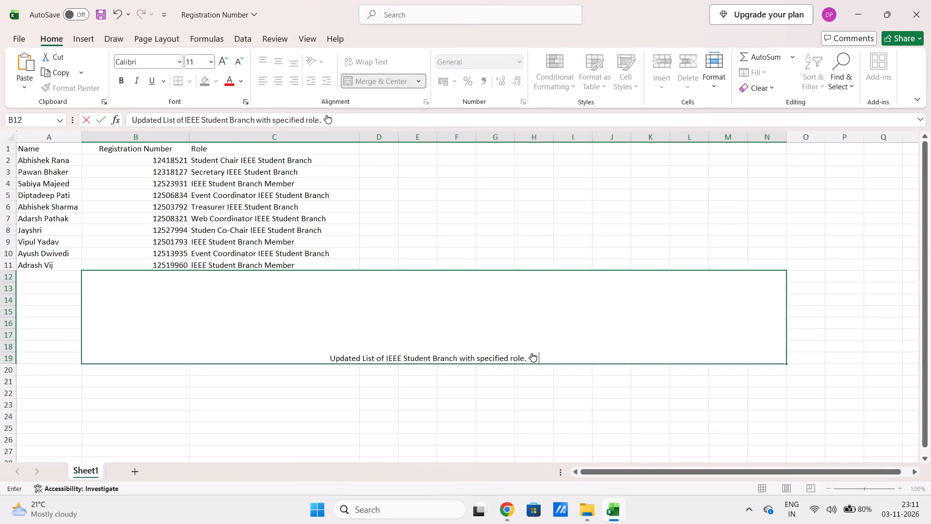
Remove the word "Updated" from the start of the title in the merged B12:N19 block.
key("Left")
key("Left")
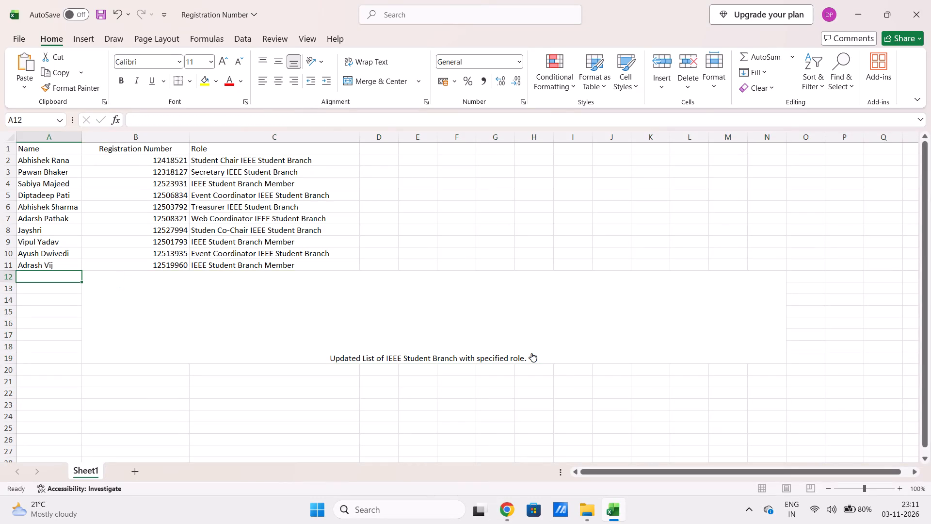
left_click(432, 355)
left_click(354, 358)
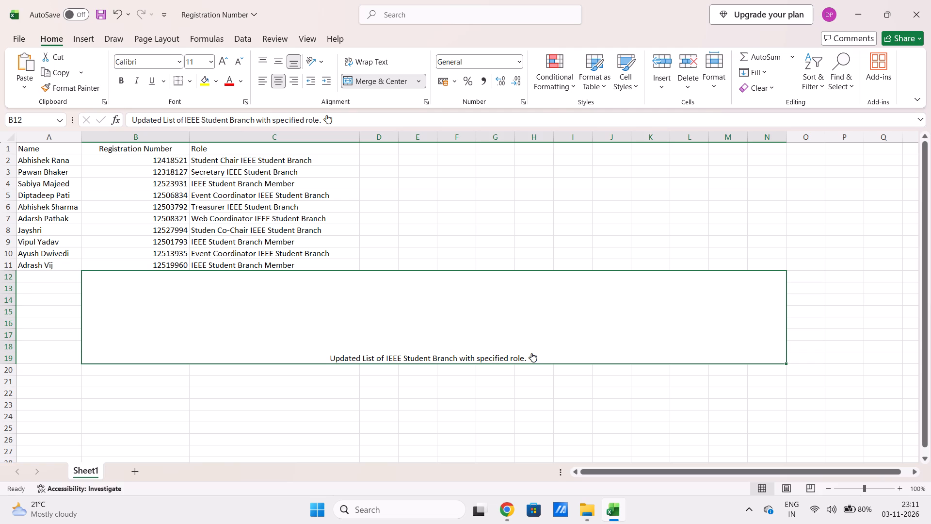
left_click(354, 358)
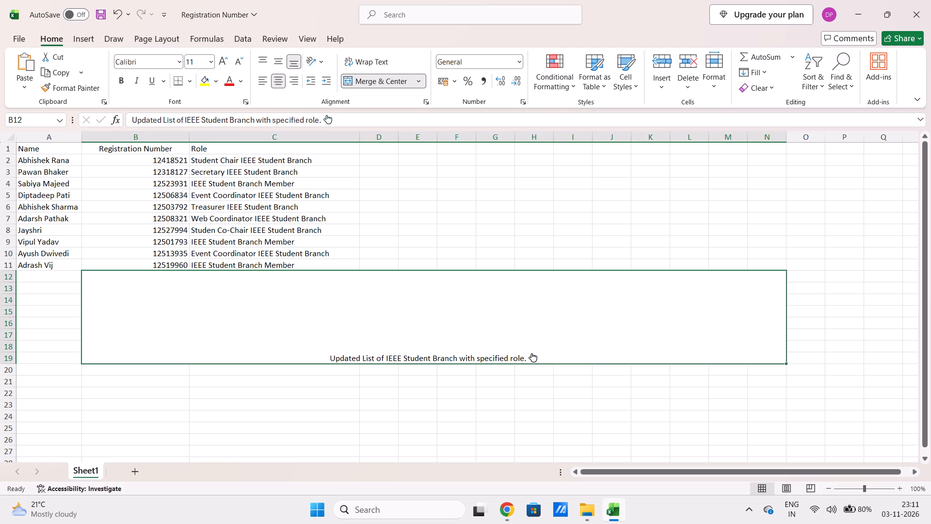
triple_click(544, 358)
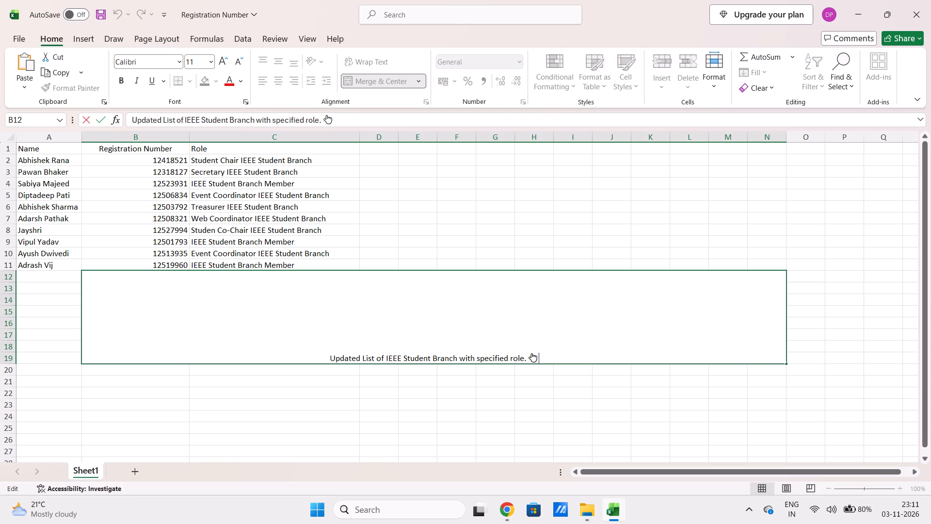
key("Left")
key("Left")
key("Left")
key("Left")
key("Left")
key("Left")
key("Left")
key("Left")
key("Left")
key("Left")
key("Left")
key("Left")
key("Left")
key("Left")
key("Left")
key("Left")
key("Left")
key("Left")
key("Left")
key("Left")
key("Left")
key("Left")
key("Left")
key("Left")
key("Left")
key("Left")
key("Left")
key("Left")
key("Left")
key("Left")
key("Left")
key("Left")
key("BackSpace")
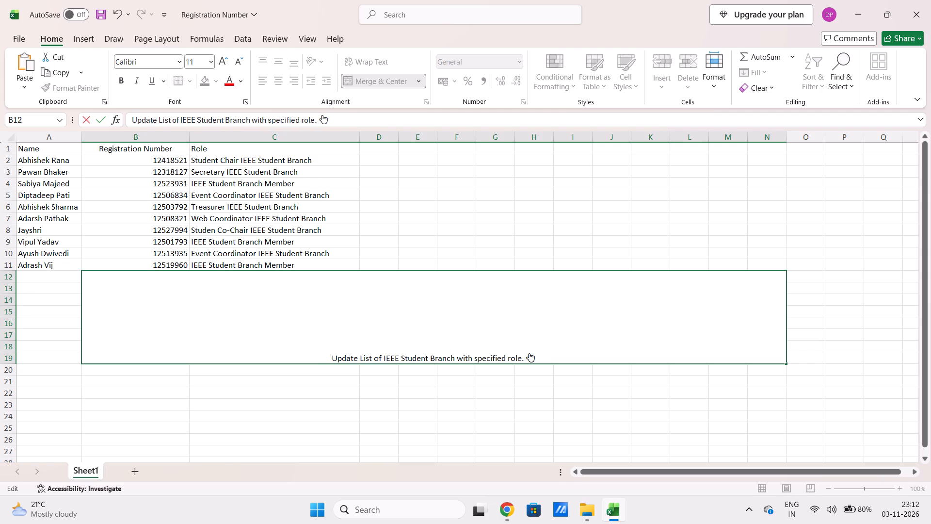
key("BackSpace")
key("BackSpace")
key("BackSpace")
key("BackSpace")
key("BackSpace")
key("BackSpace")
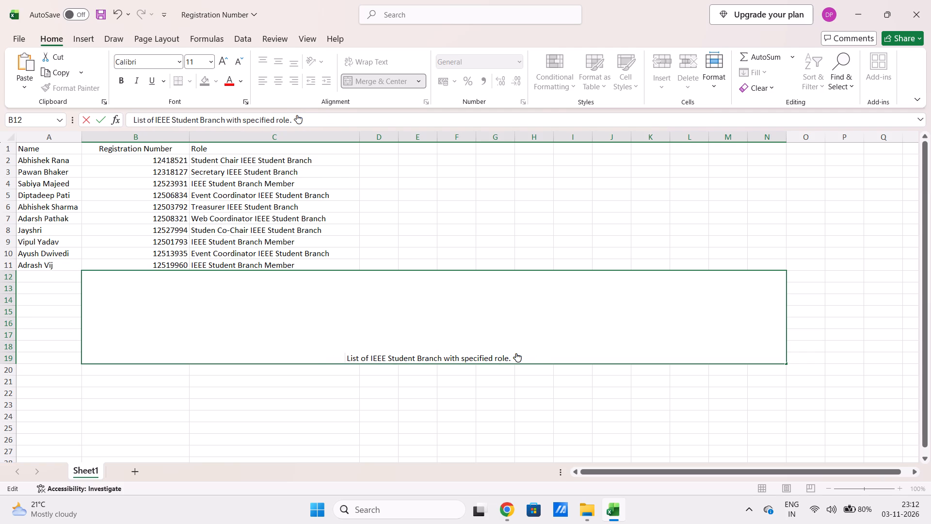
Add "for National Research Conclave -2026" after "specified role" in the title, before the full stop.
key("Right")
key("Right")
key("Right")
key("Right")
key("Right")
key("Right")
key("Right")
key("Right")
key("Right")
key("Right")
key("Right")
key("Right")
key("Right")
key("Right")
key("Right")
key("Right")
key("Right")
key("Right")
key("Right")
key("Right")
key("Right")
key("Right")
key("Right")
key("Right")
key("Right")
key("Right")
key("Right")
key("Right")
key("Right")
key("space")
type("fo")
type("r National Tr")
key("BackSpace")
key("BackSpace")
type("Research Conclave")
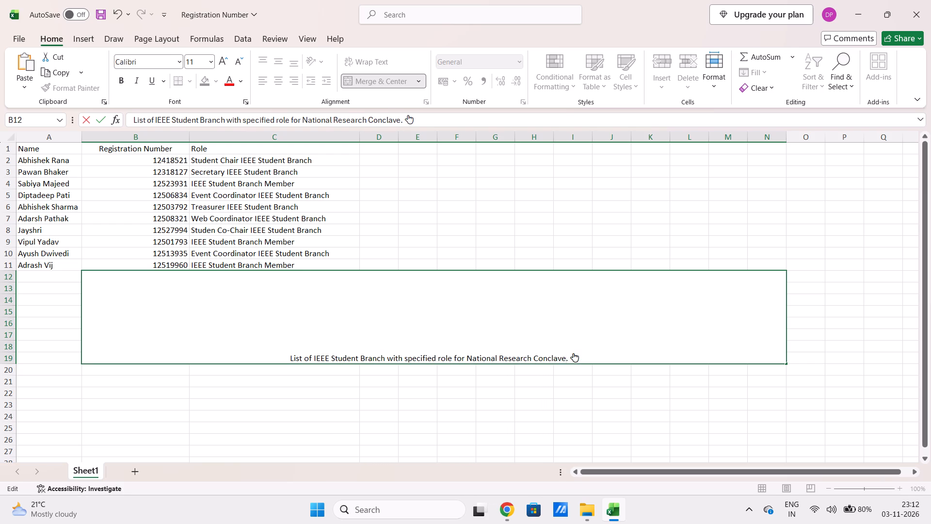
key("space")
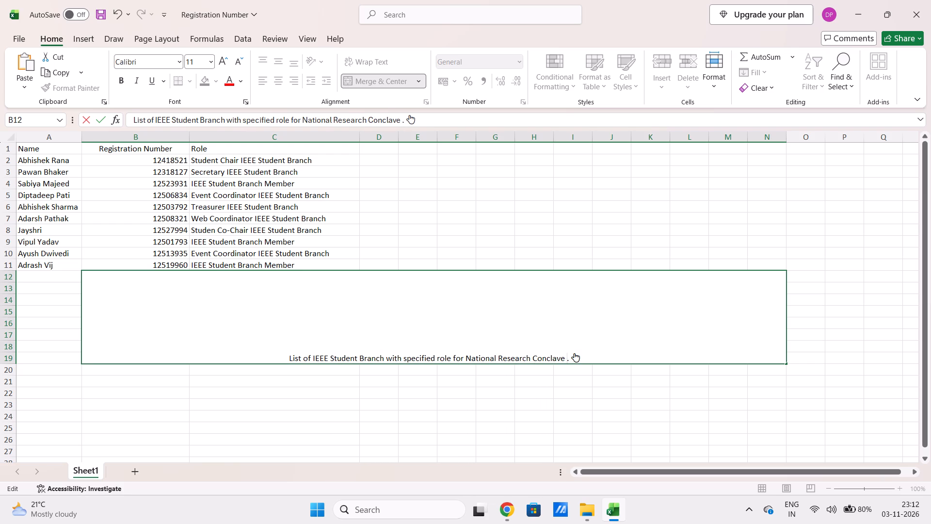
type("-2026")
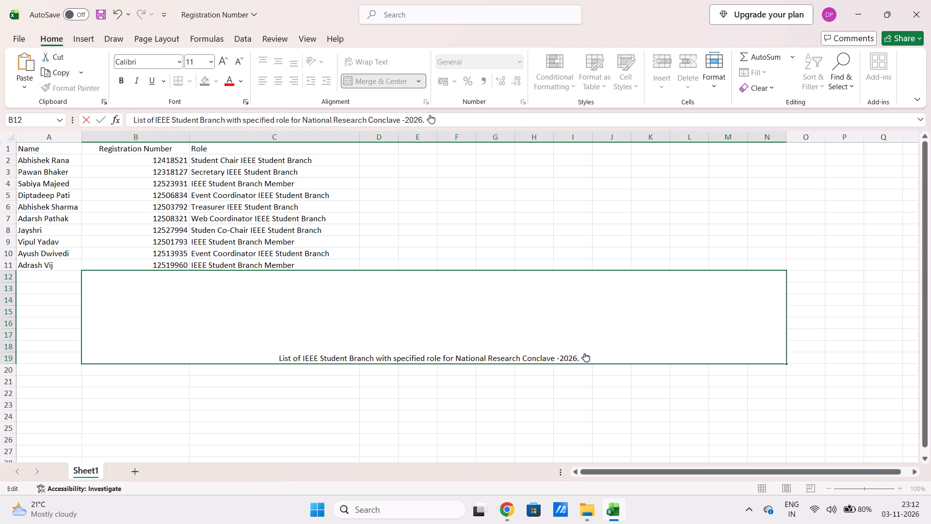
Insert the word "Member" after "IEEE Student Branch" in the title.
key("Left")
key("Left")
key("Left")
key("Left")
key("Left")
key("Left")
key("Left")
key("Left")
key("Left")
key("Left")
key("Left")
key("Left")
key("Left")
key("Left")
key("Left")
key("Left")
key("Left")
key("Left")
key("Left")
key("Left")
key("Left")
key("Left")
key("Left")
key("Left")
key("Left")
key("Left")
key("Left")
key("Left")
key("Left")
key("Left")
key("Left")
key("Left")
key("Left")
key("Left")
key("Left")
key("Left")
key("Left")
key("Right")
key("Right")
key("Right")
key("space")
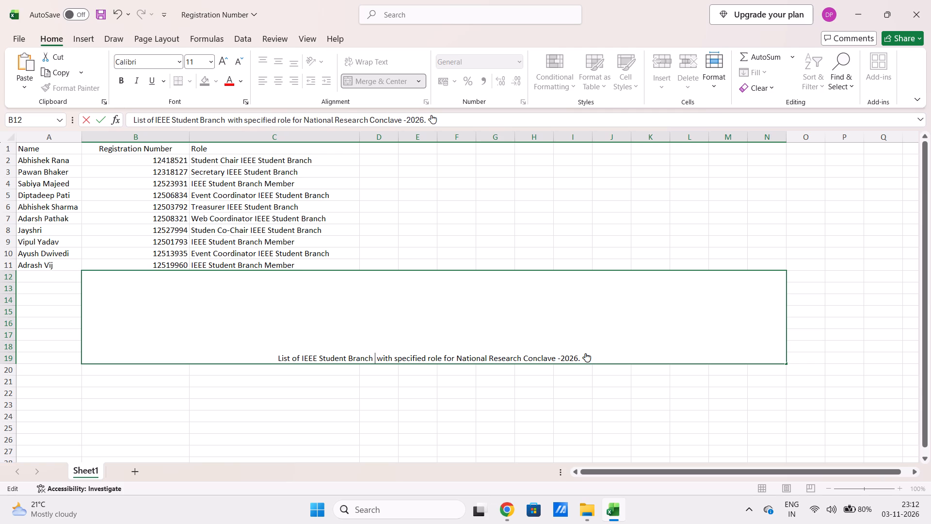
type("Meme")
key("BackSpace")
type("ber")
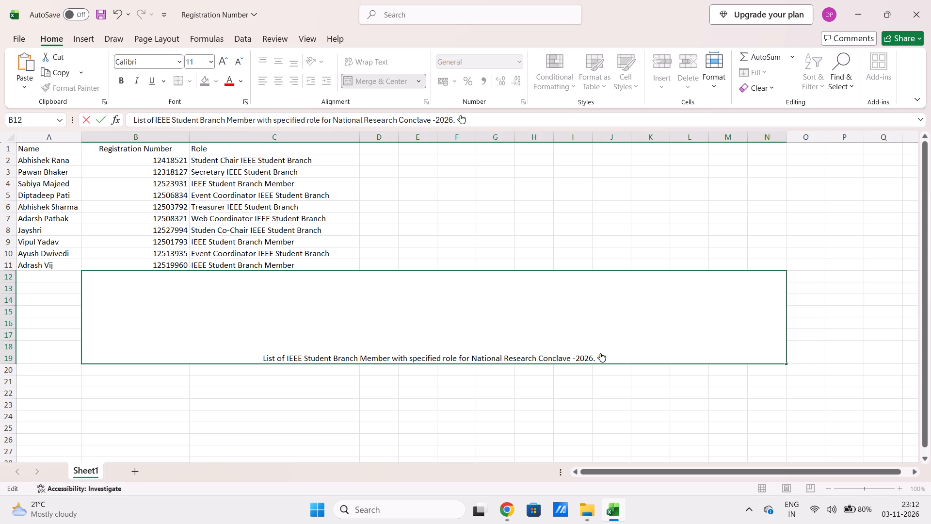
Copy the role "Web Coordinator IEEE Student Branch" from C7 into C11, replacing the role there.
left_click(294, 219)
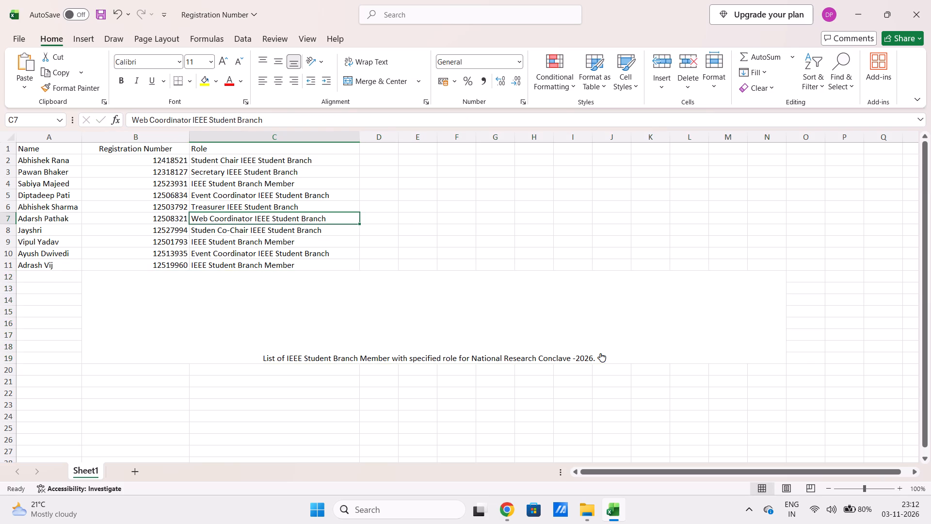
key("ctrl+c")
left_click(259, 269)
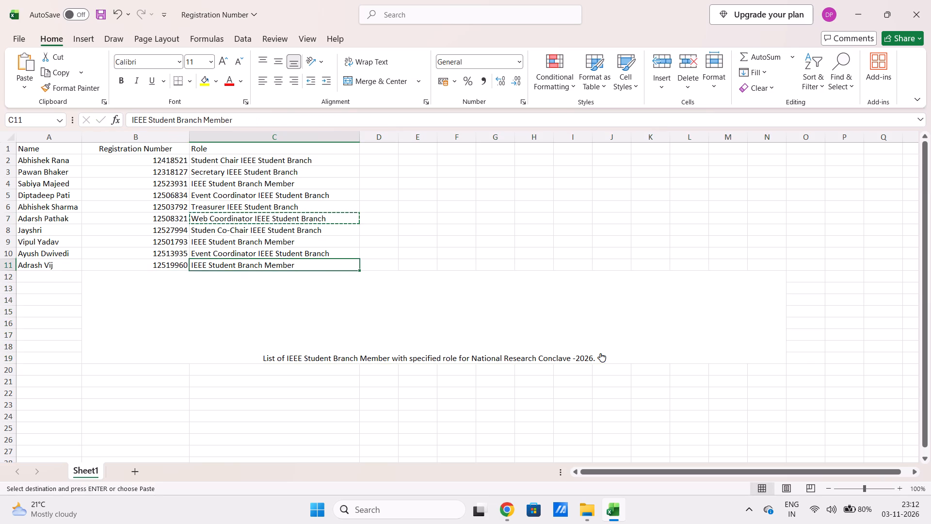
key("ctrl+v")
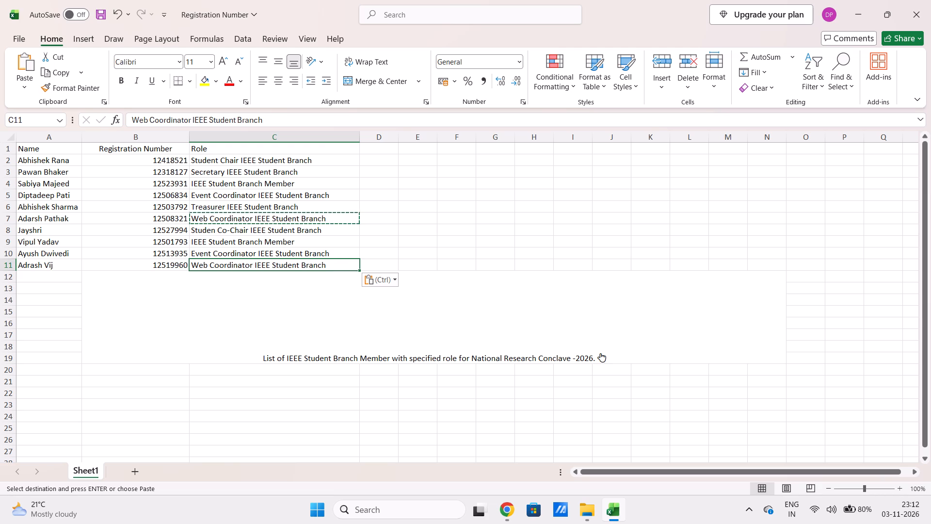
Copy the complete title sentence from inside the merged B12:N19 block.
left_click(31, 275)
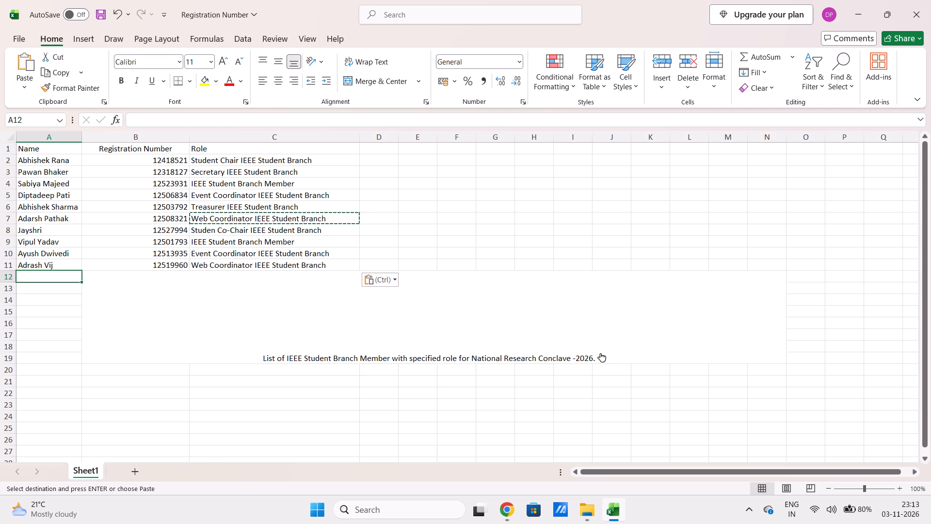
left_click(270, 357)
left_click(270, 357)
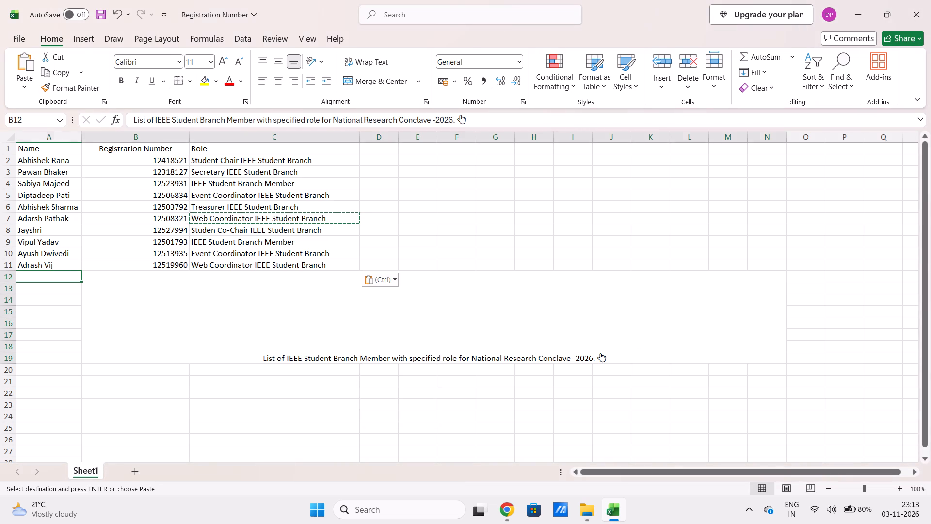
key("ctrl+c")
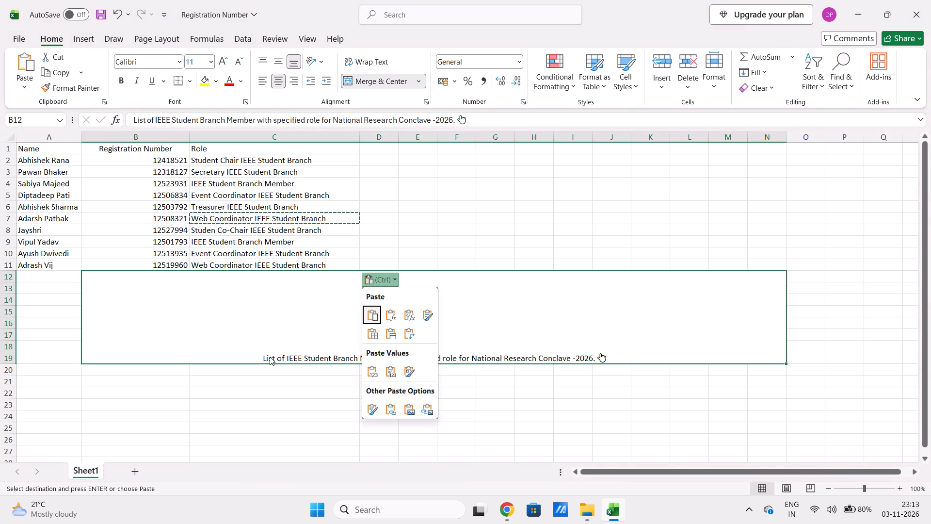
left_click(259, 354)
key("ctrl+a")
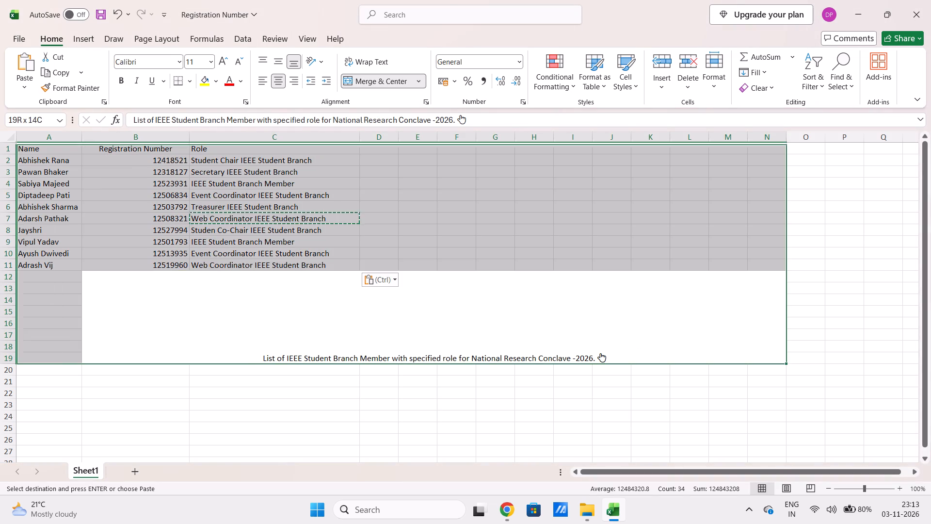
left_click(272, 359)
double_click(272, 359)
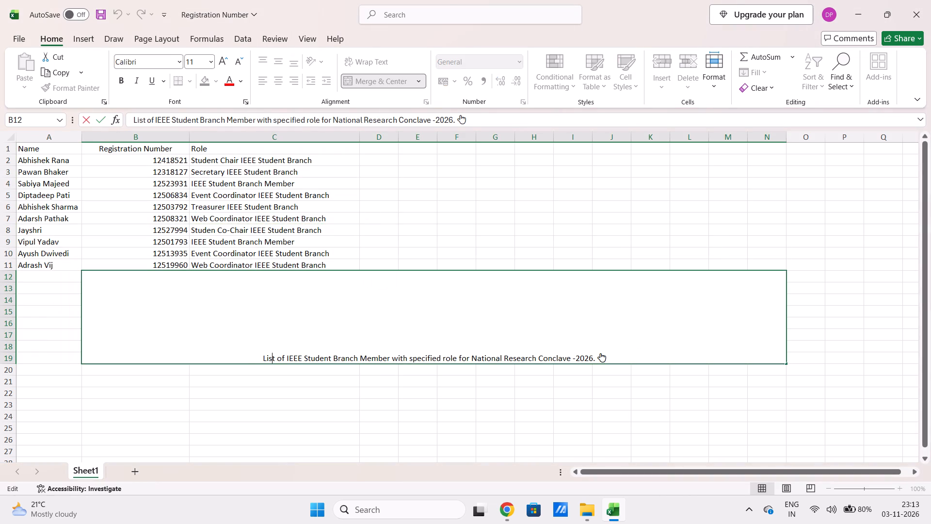
left_click_drag(272, 359, 424, 361)
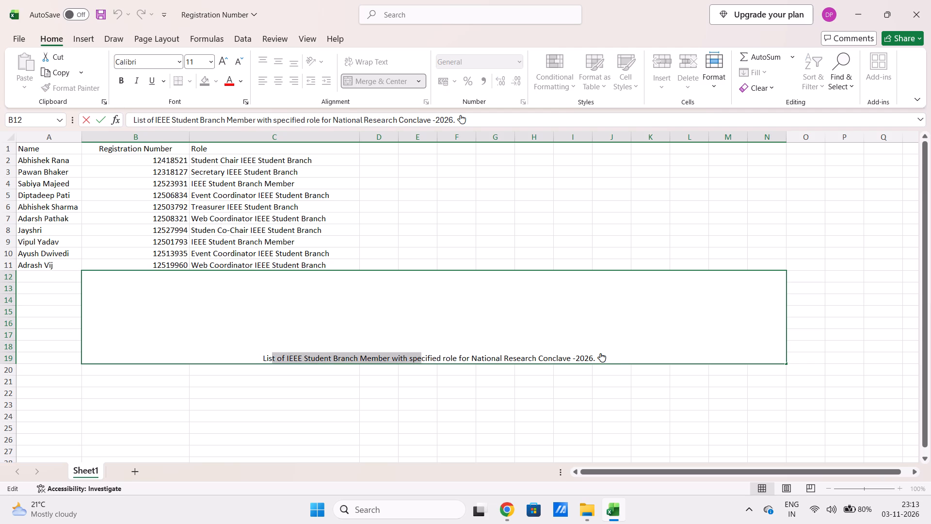
left_click_drag(424, 361, 532, 363)
left_click(611, 360)
left_click_drag(611, 360, 573, 352)
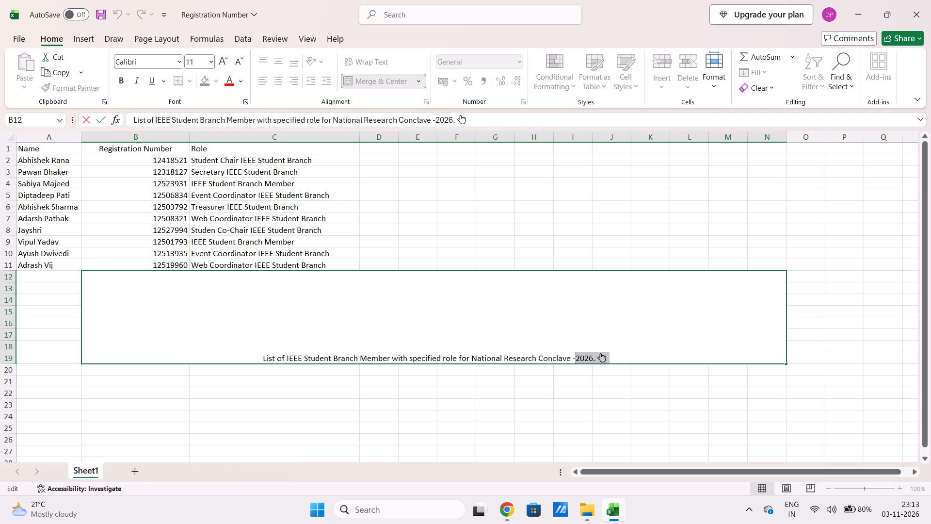
left_click_drag(573, 352, 225, 337)
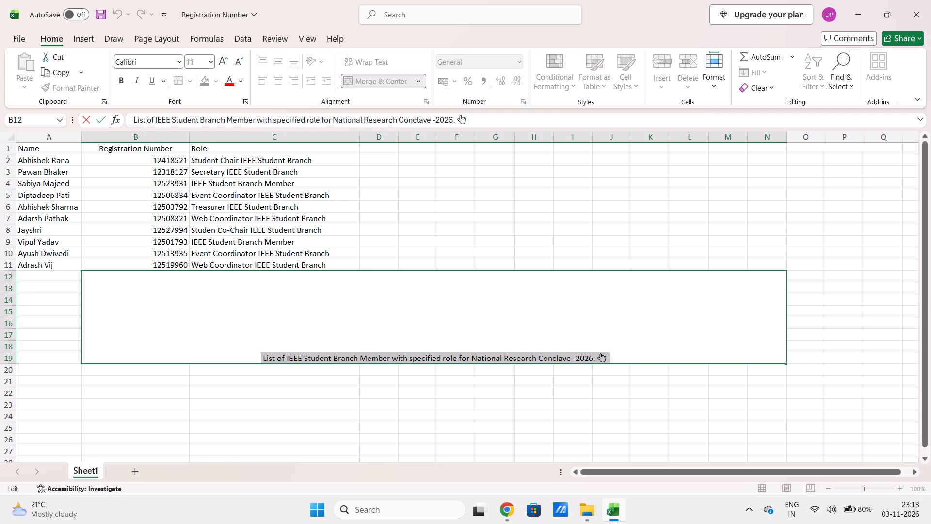
key("ctrl+c")
key("ctrl+z")
key("ctrl+z")
key("ctrl+c")
key("ctrl+c")
left_click(360, 409)
left_click(372, 348)
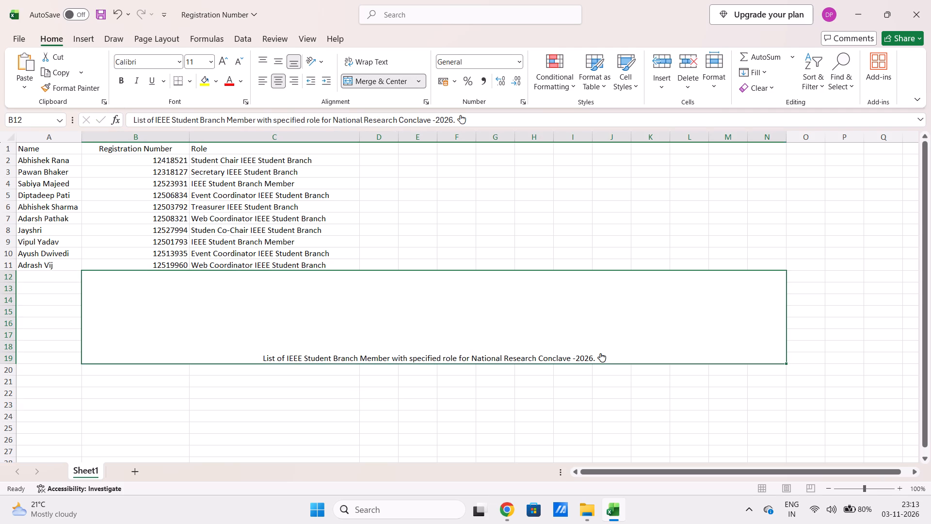
Clear the title from the merged B12:N19 block and unmerge its cells.
key("Delete")
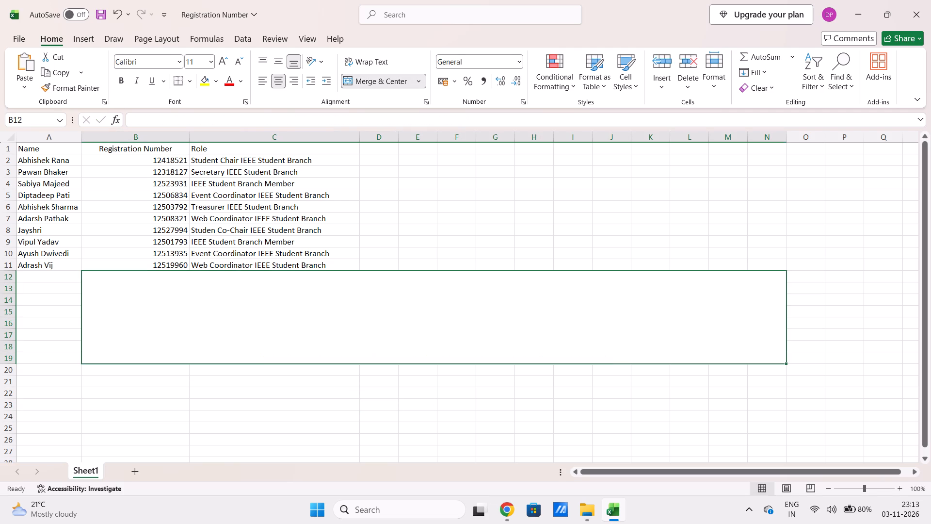
key("Delete")
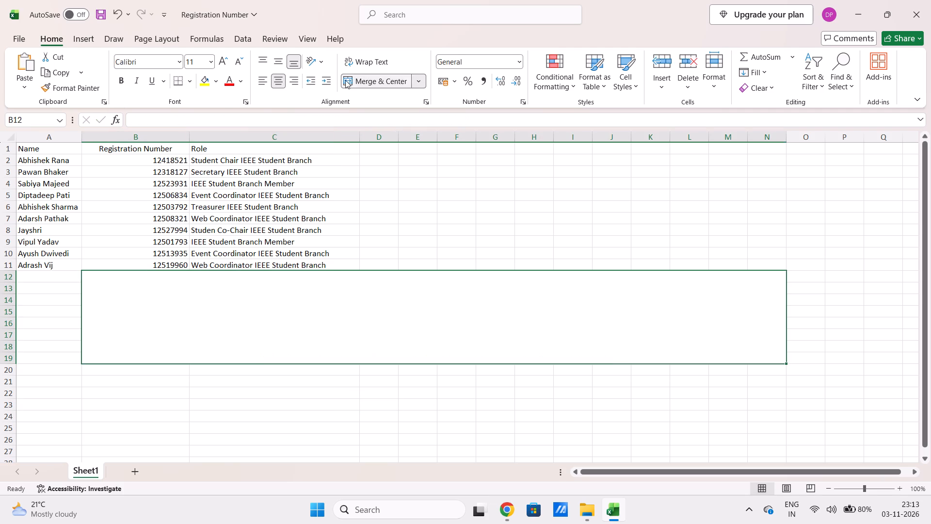
left_click(348, 80)
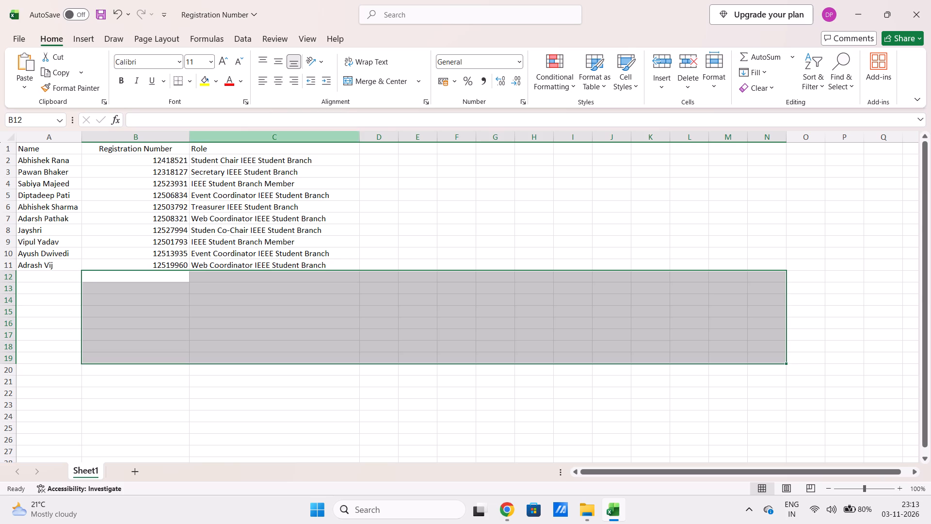
Enter the new member's full name in A12, directly below the last listed name.
left_click(30, 277)
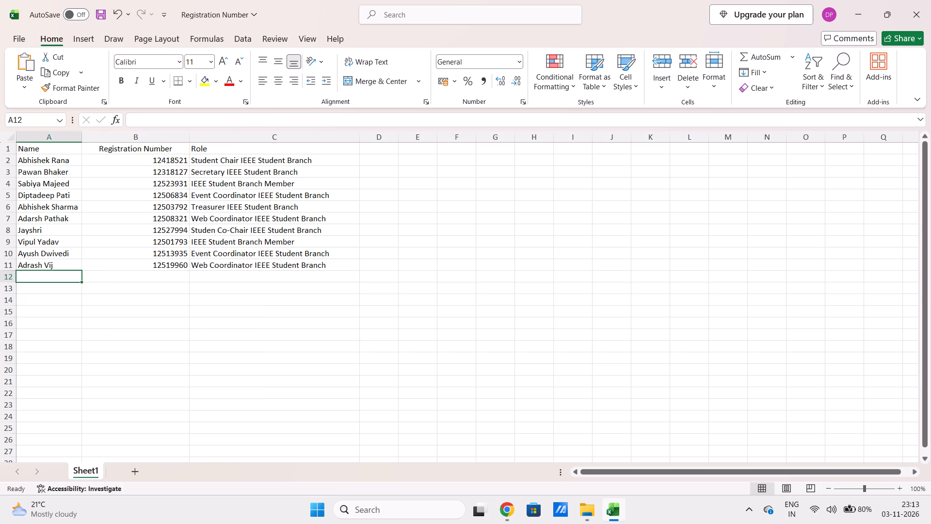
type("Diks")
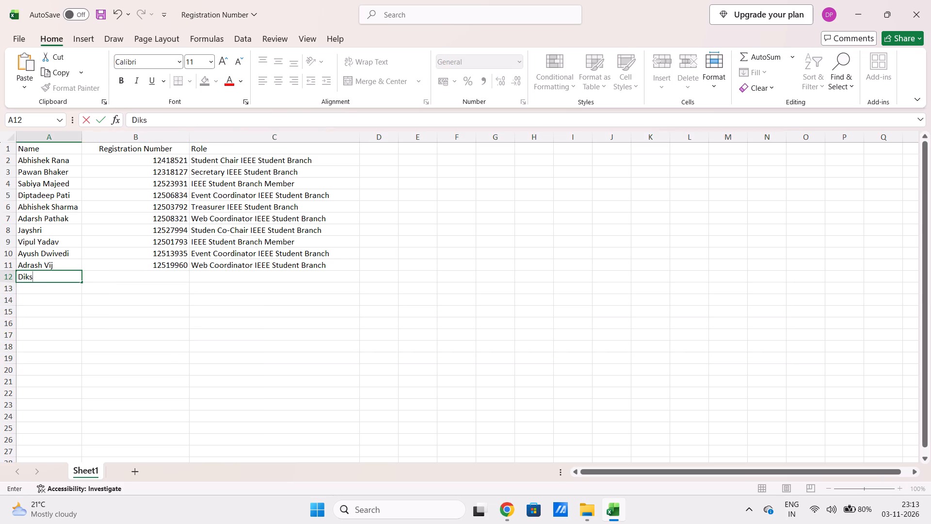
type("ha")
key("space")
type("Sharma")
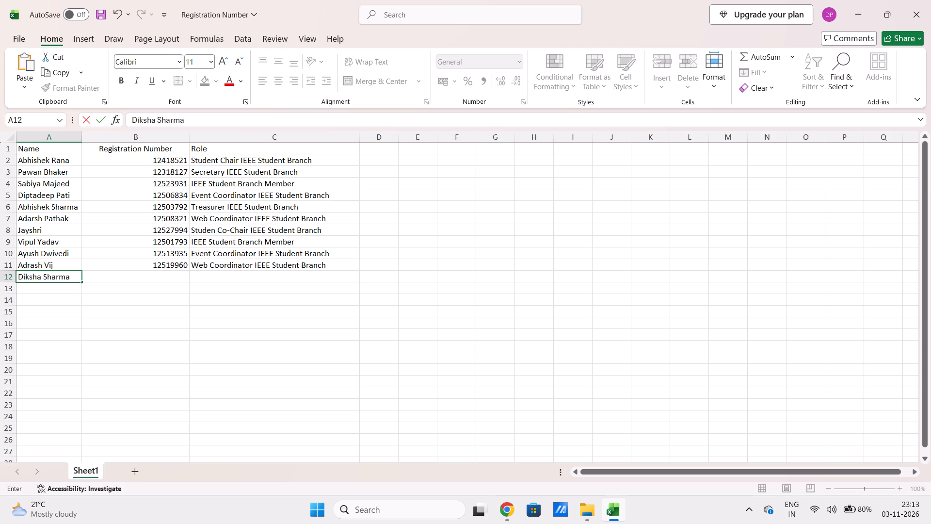
left_click(149, 279)
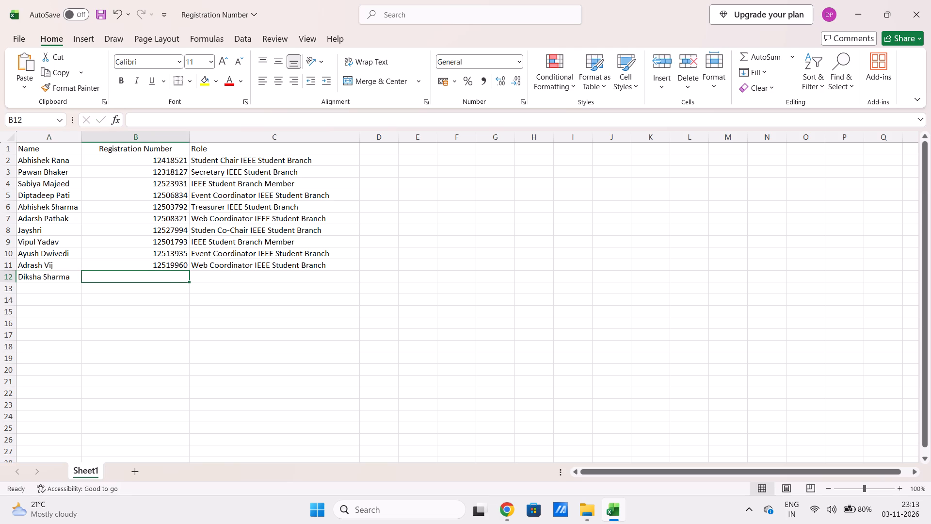
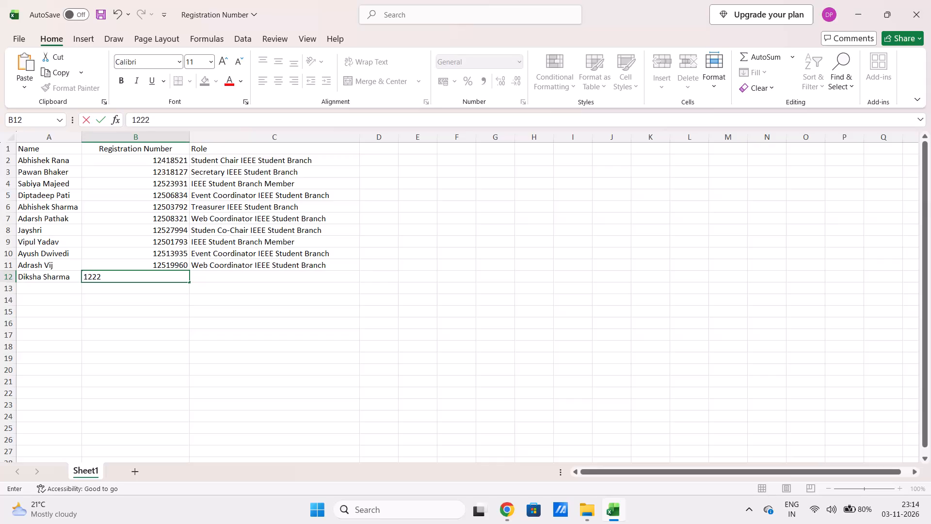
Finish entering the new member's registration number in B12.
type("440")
Copy the role "IEEE Student Branch Member" from C9 into C12 for the new member.
left_click(242, 238)
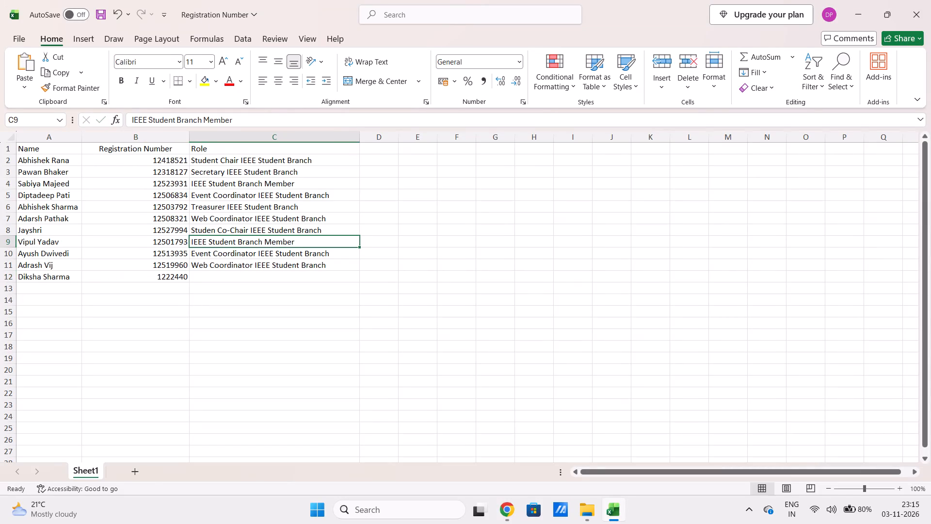
key("ctrl+c")
left_click(230, 275)
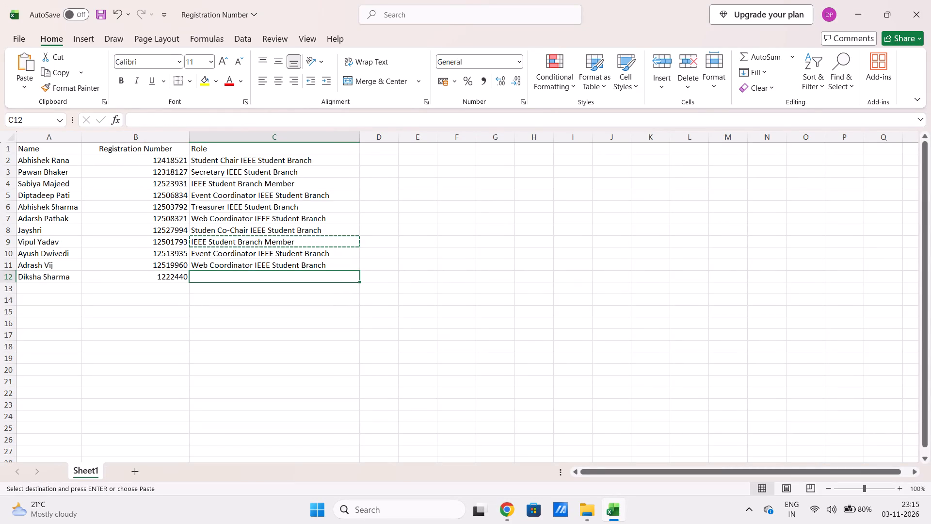
key("ctrl+v")
Replace the registration number in B12 with the new member's full eight-digit number.
left_click(166, 276)
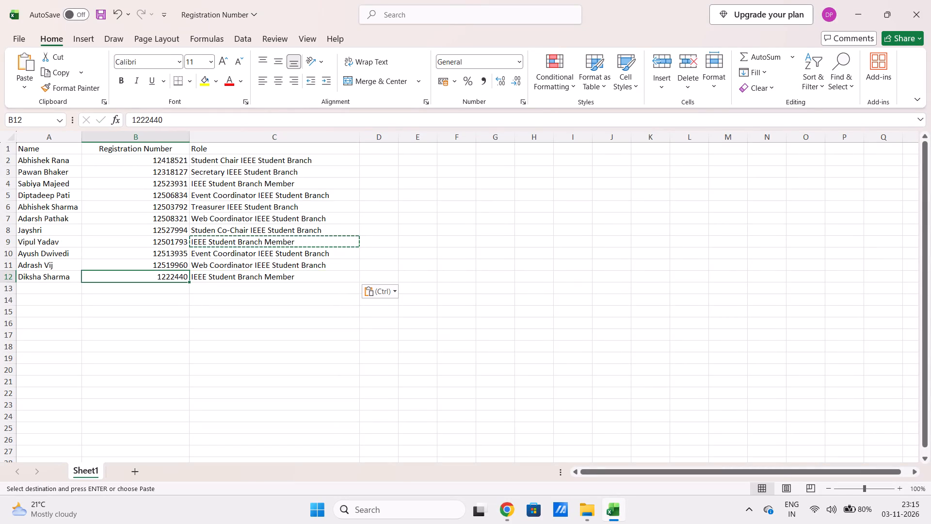
key("BackSpace")
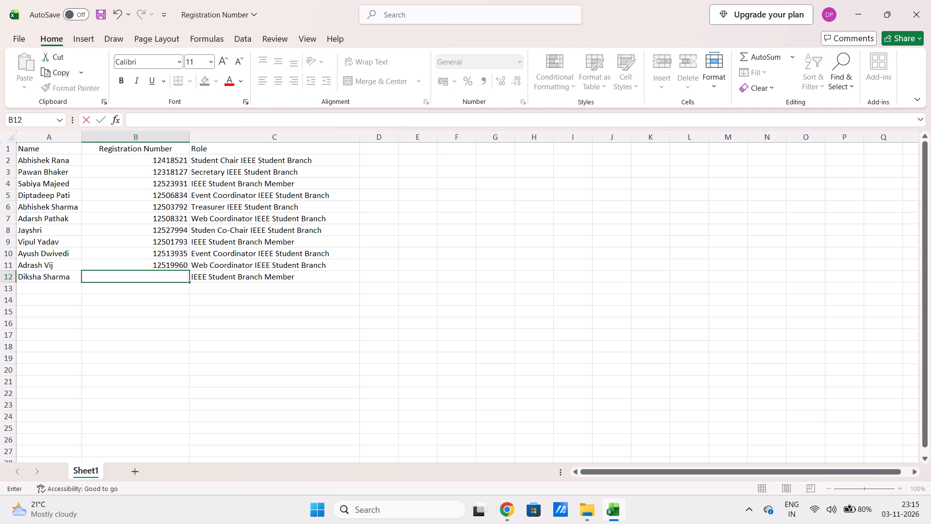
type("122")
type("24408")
left_click(226, 287)
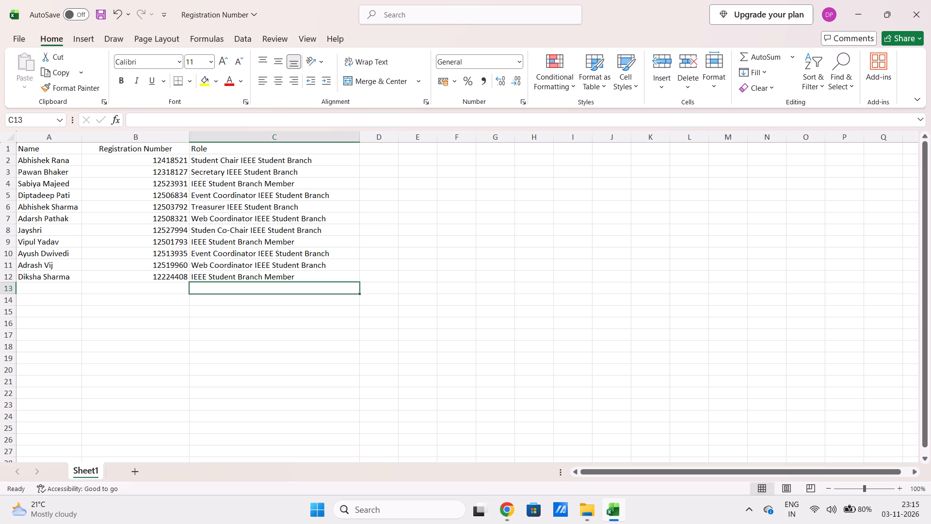
Merge and center the empty range B13:M18 below the member list.
left_click_drag(152, 291, 517, 350)
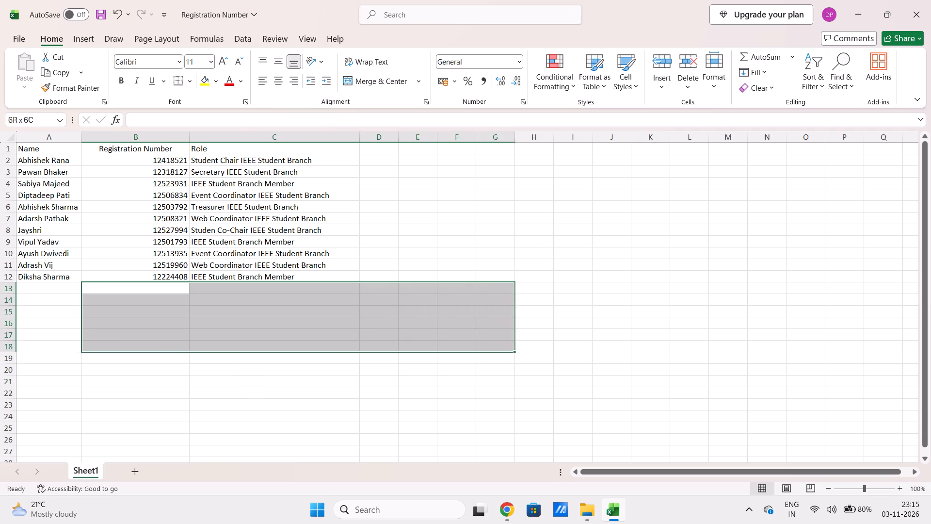
left_click_drag(517, 350, 710, 353)
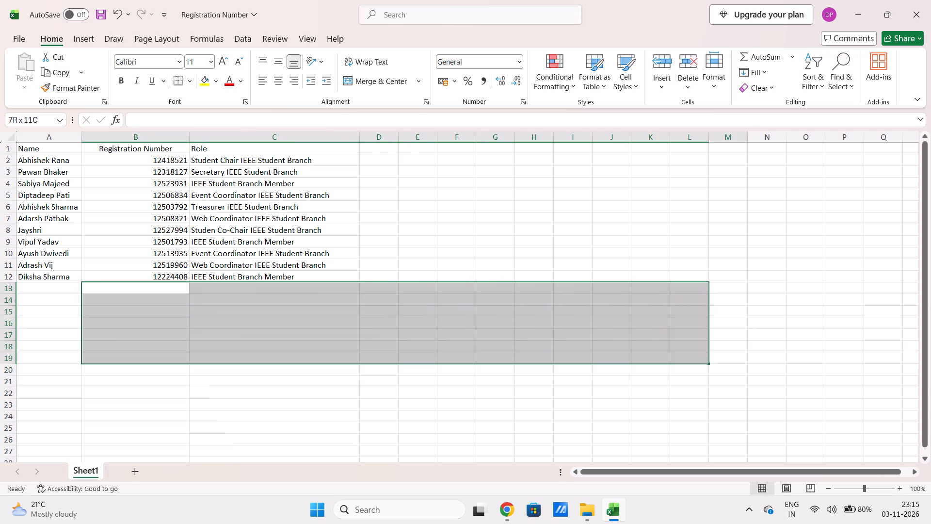
left_click_drag(710, 353, 717, 350)
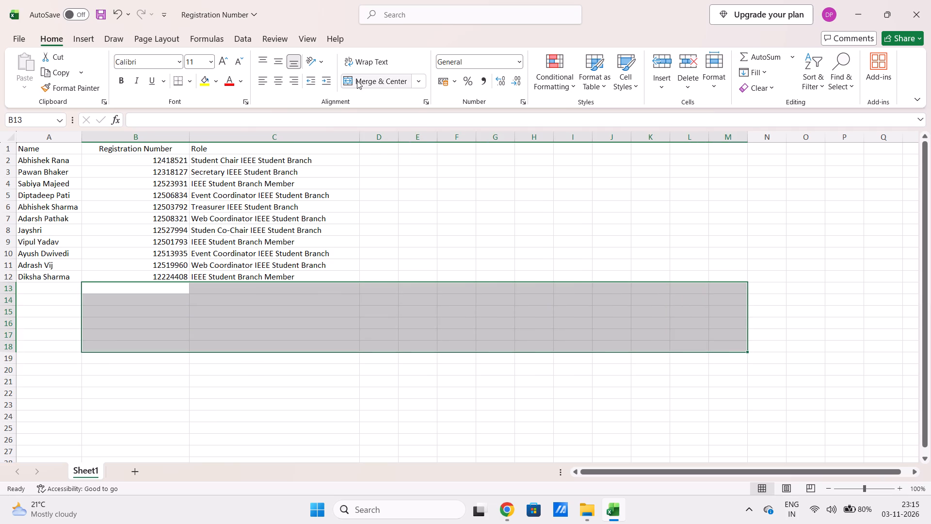
left_click(357, 81)
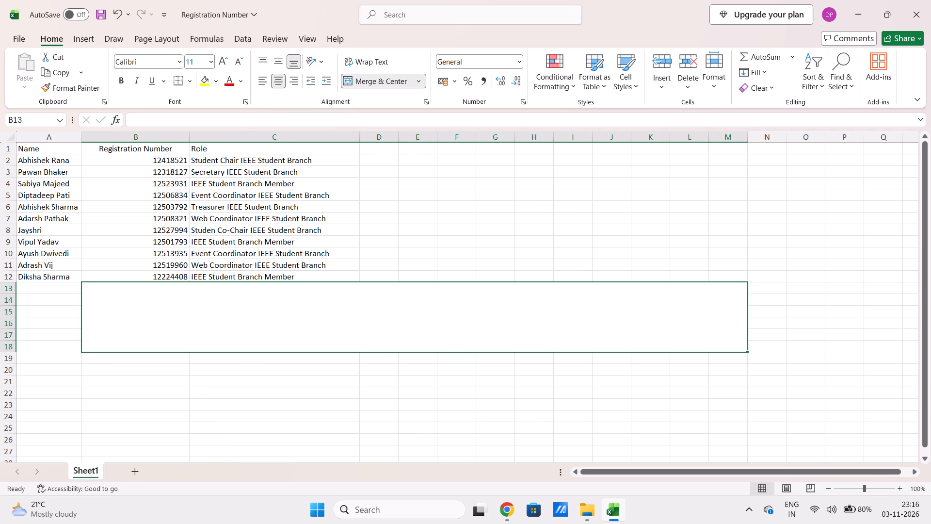
Enter a title beginning "List of IEEE Student" in the merged B13:M18 block.
key("ctrl+v")
left_click(333, 337)
type("Lis")
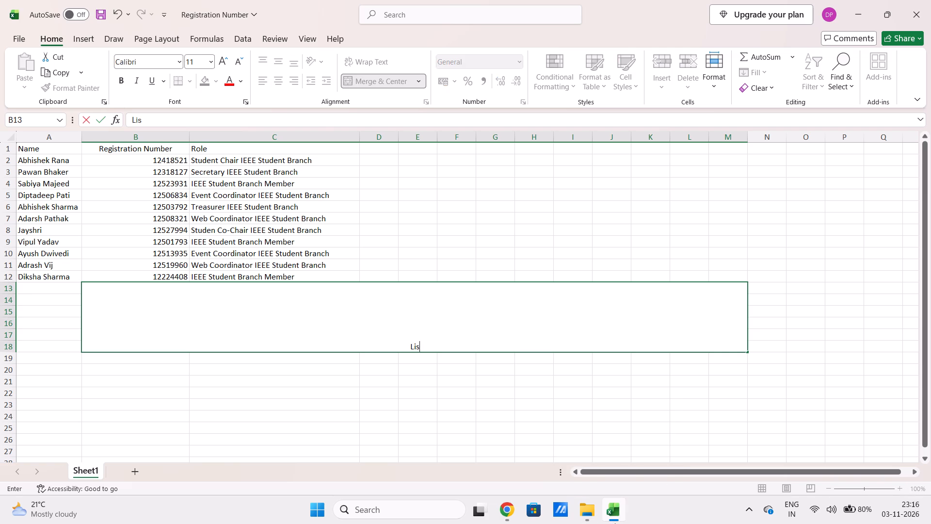
type("t of")
key("space")
type("IEEE Student")
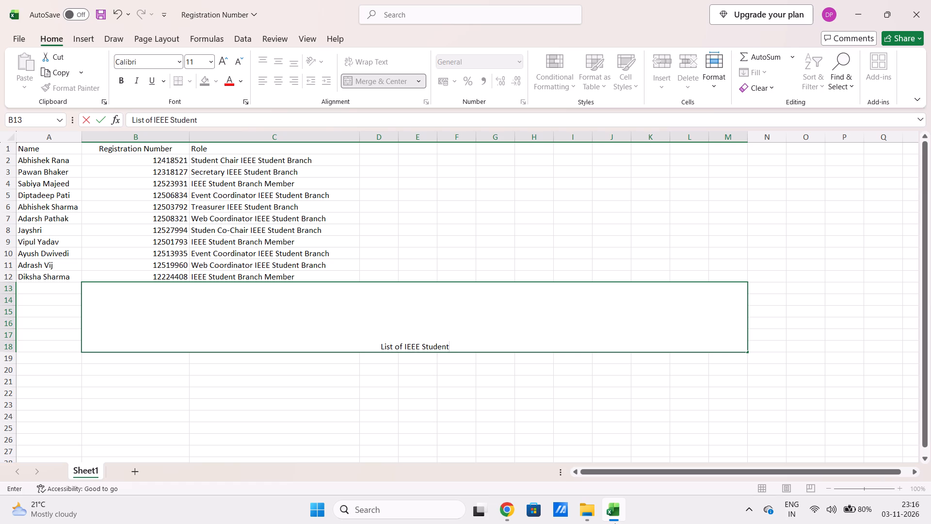
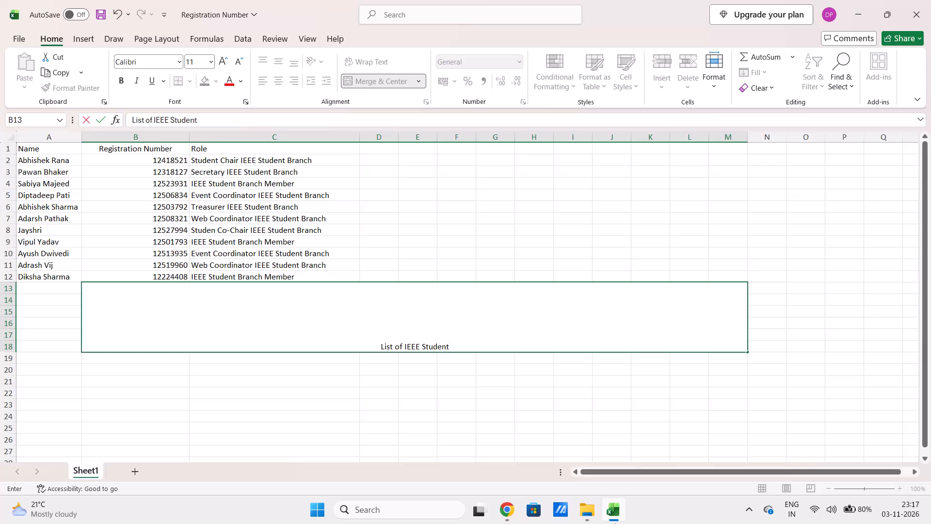
Complete the title in merged B13:M18 with "Branch Member with Specified role for National Research Conclave - 2026" after "List of IEEE Student".
type("Branch")
key("space")
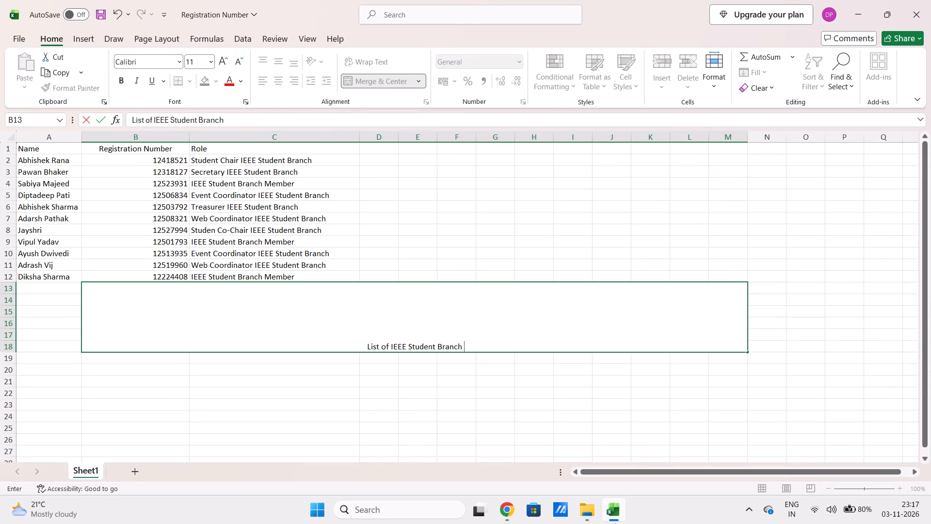
type("Me")
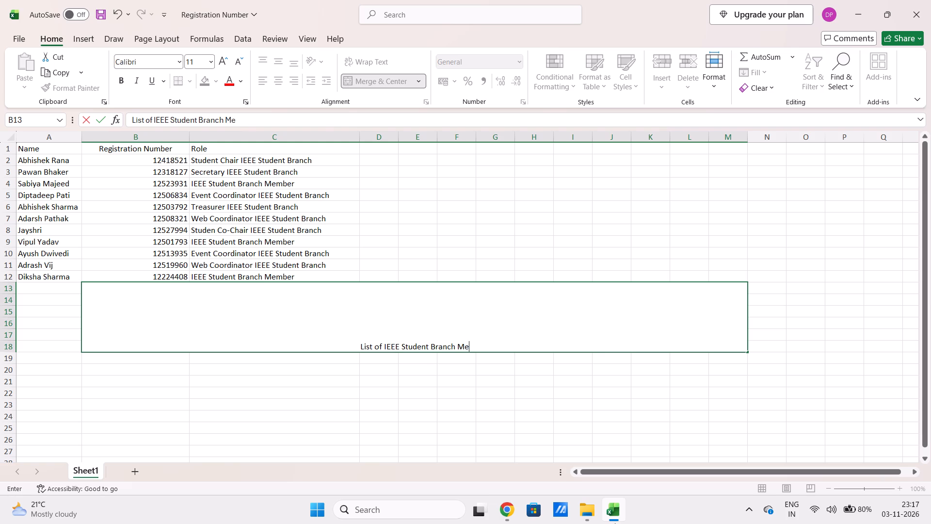
type("mber")
key("space")
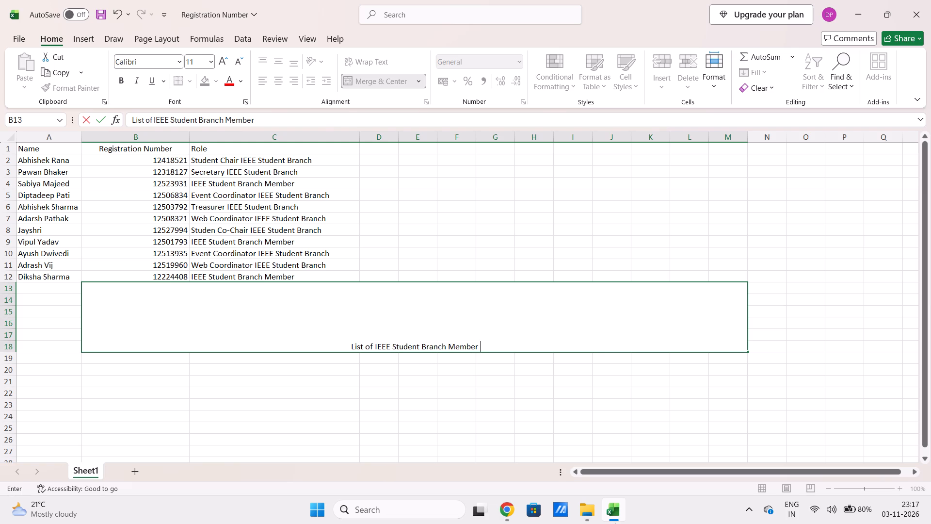
type("with Speci")
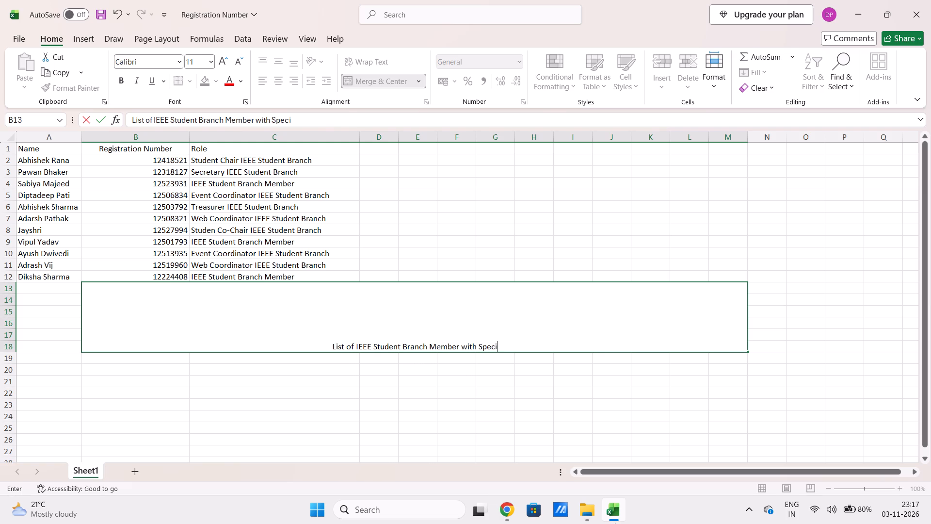
key("d")
key("BackSpace")
type("fied role")
key("space")
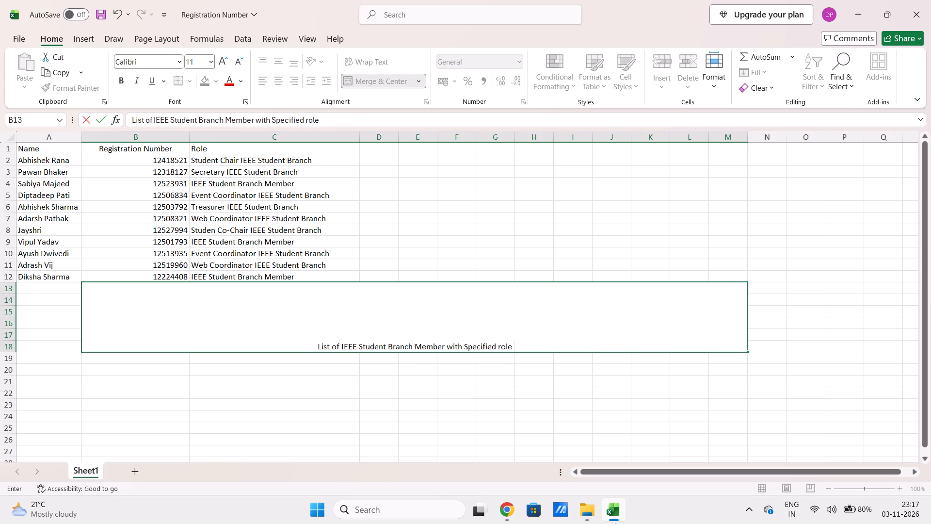
type("for NAtional")
key("space")
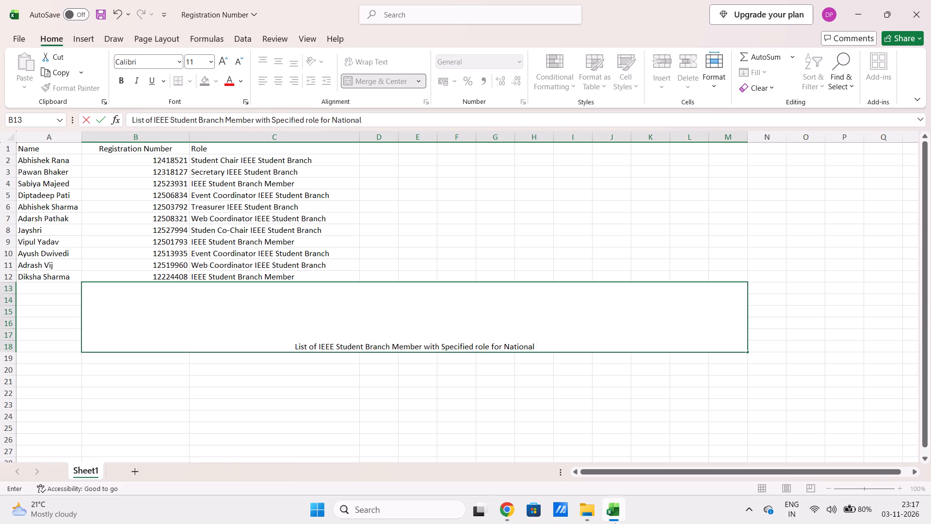
type("Resea")
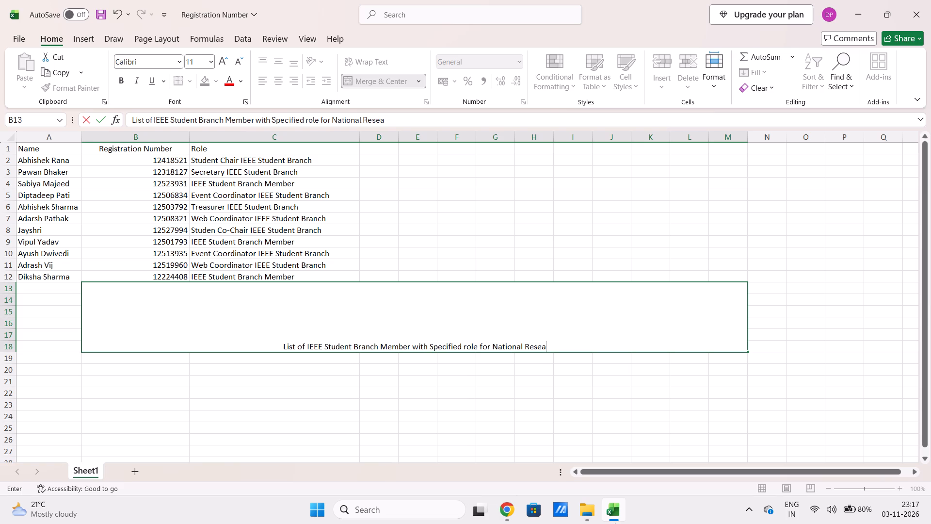
type("rch")
key("space")
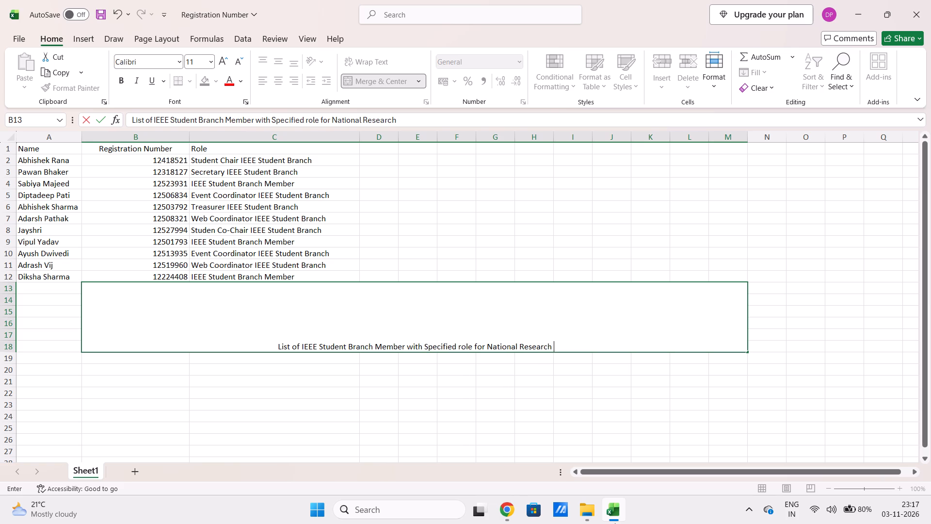
type("Conclave - 2026")
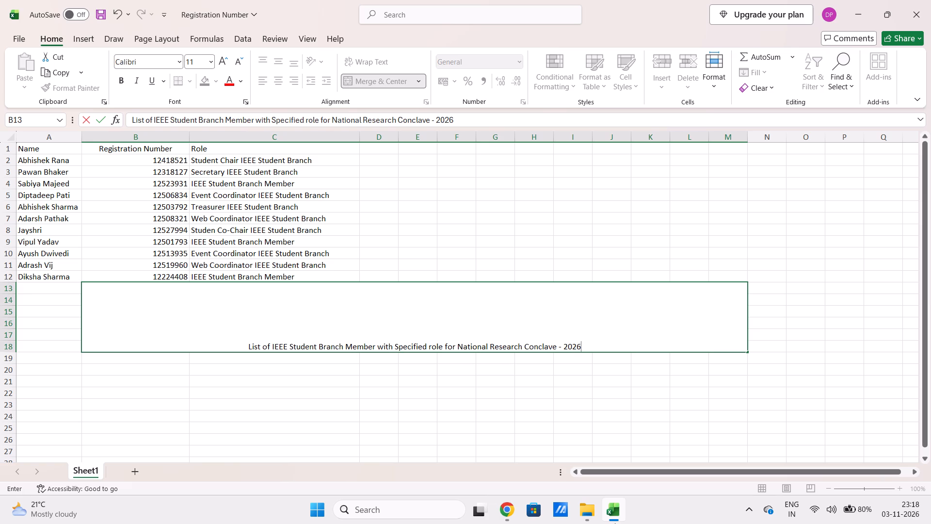
left_click(594, 438)
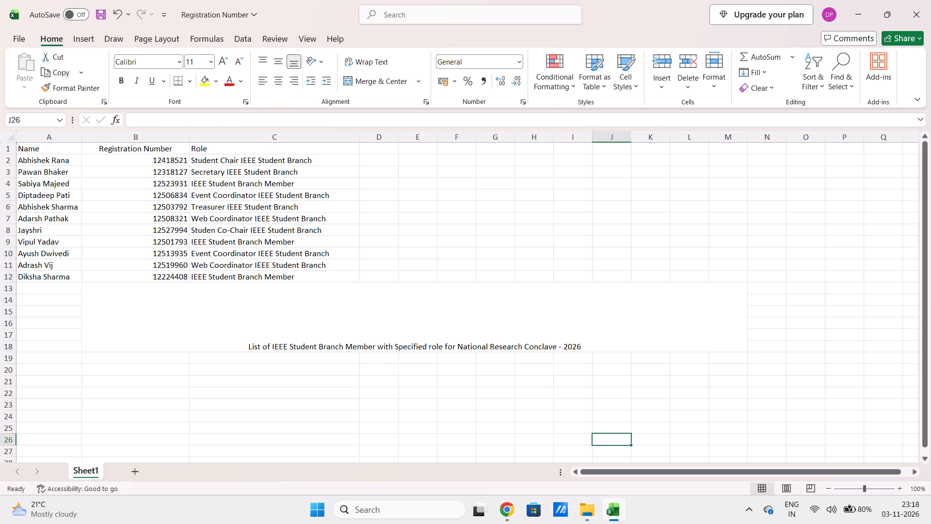
Copy the entire title text from within the merged B13:M18 block, and leave the cell's edit mode.
left_click(588, 339)
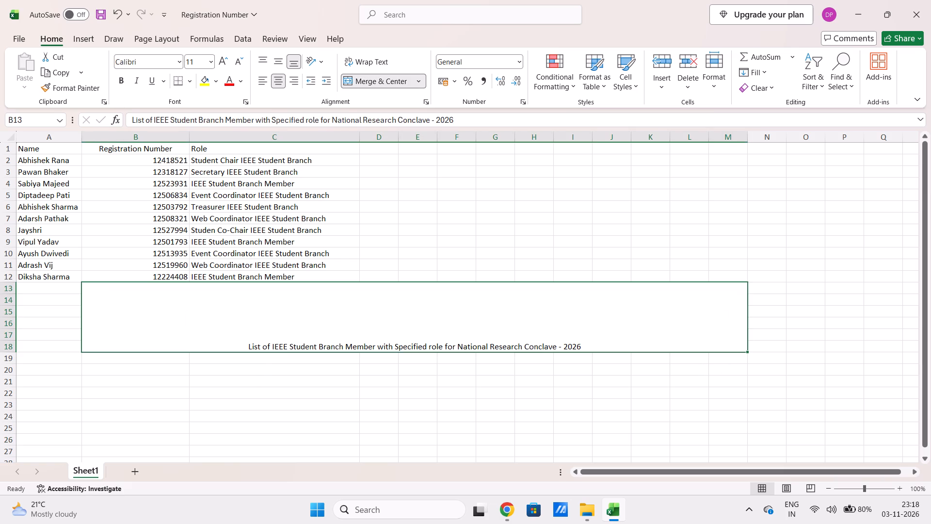
left_click(579, 348)
key("Right")
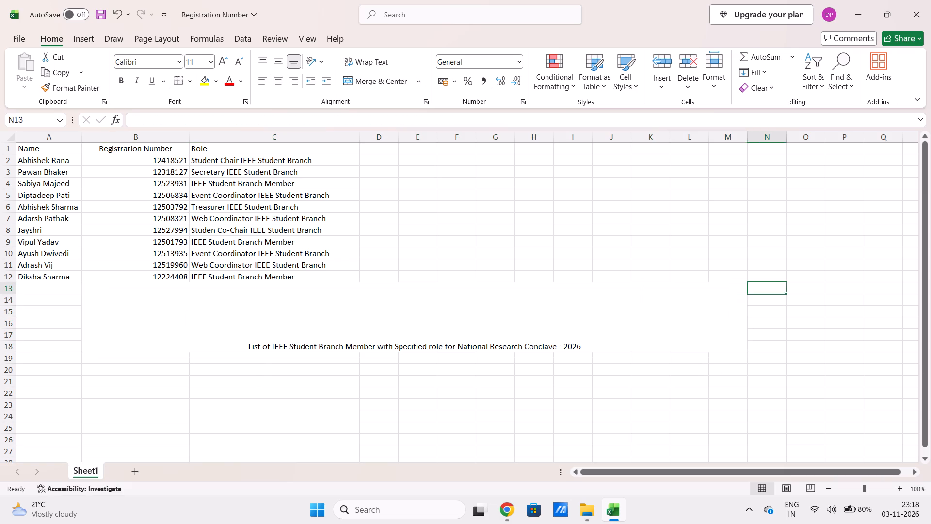
double_click(579, 348)
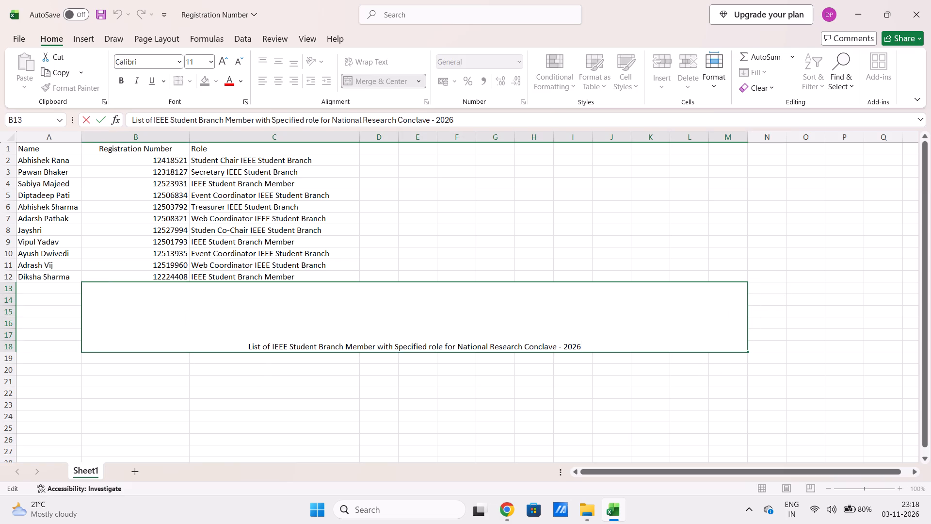
key("shift+Left")
key("shift+Left")
key("shift+Left")
key("shift+Left")
key("shift+Left")
key("shift+Left")
key("shift+Left")
key("shift+Left")
key("shift+Left")
key("shift+Left")
key("shift+Left")
key("shift+Left")
key("shift+Left")
key("shift+Left")
key("shift+Left")
key("shift+Left")
key("shift+Left")
key("shift+Left")
key("shift+Left")
key("shift+Left")
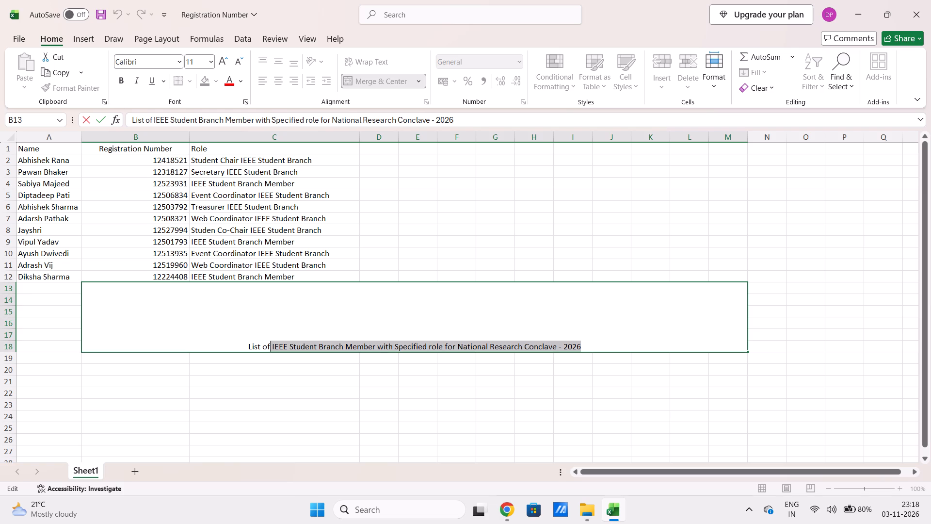
key("shift+Left")
key("shift+Left")
key("shift+Left")
key("shift+Left")
key("ctrl+c")
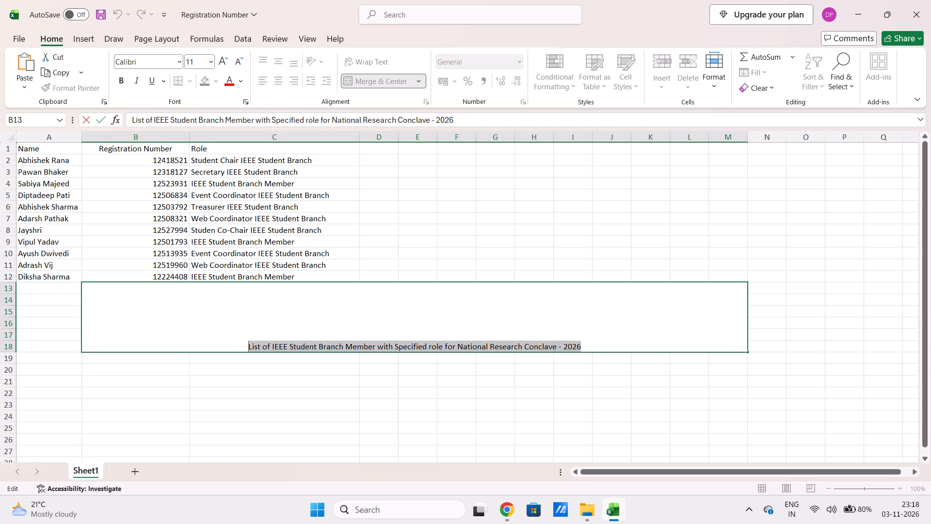
left_click(547, 393)
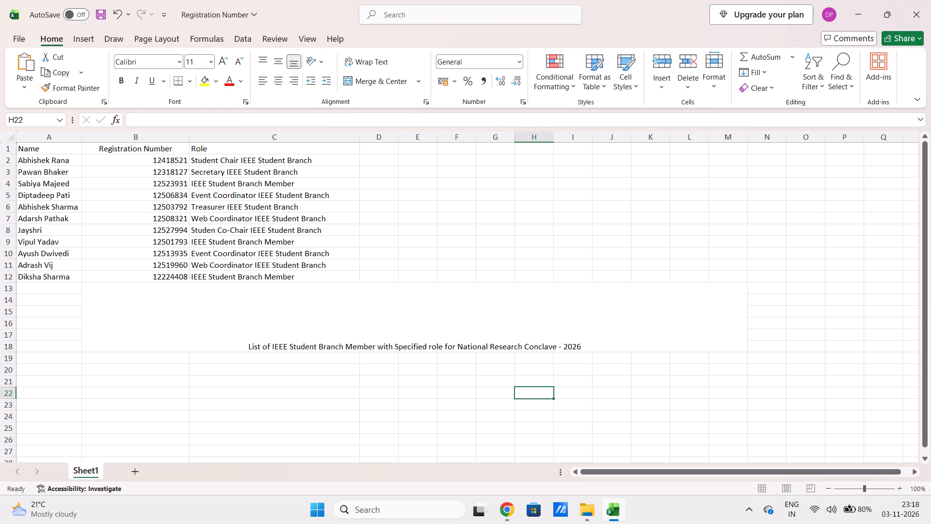
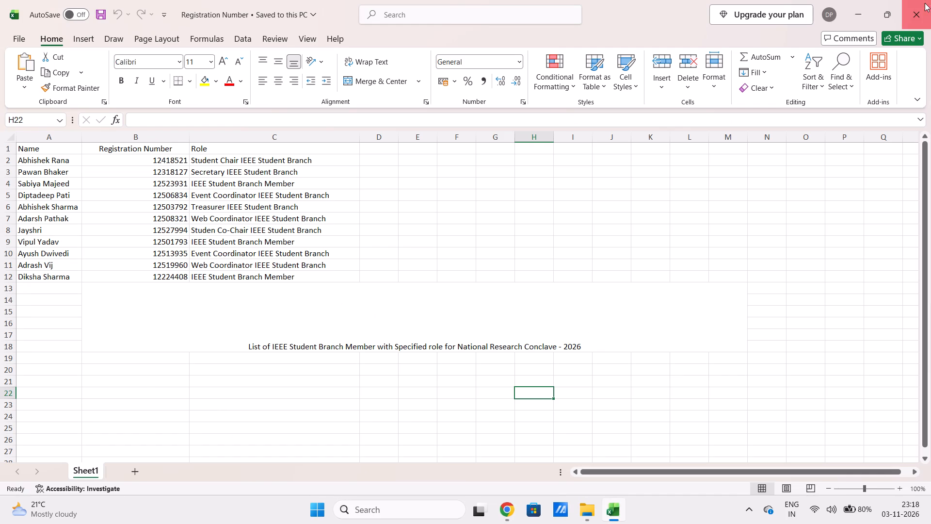
Switch to File Explorer and open the additional options for the Registration Number workbook among the recent files.
left_click(511, 295)
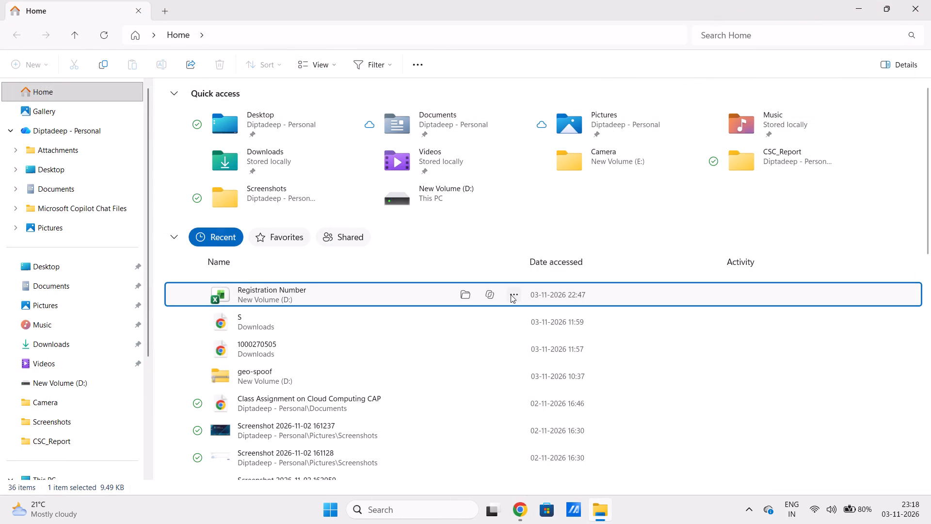
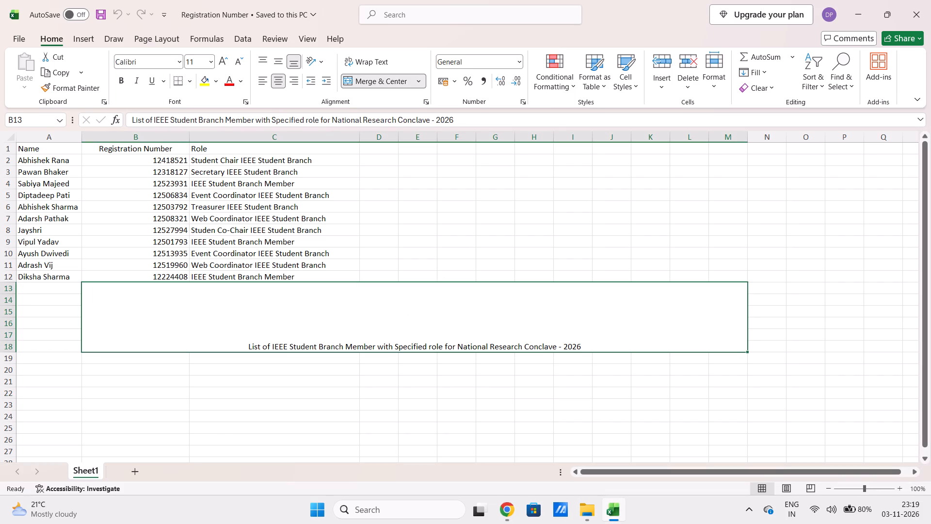
Copy the full title text "List of IEEE Student Branch Member with Specified role for National Research Conclave - 2026" from the merged cell.
double_click(581, 347)
key("shift+Left")
key("shift+Left")
key("shift+Left")
key("shift+Left")
key("shift+Left")
key("shift+Left")
key("shift+Left")
key("shift+Left")
key("shift+Left")
key("shift+Left")
key("shift+Left")
key("shift+Left")
key("shift+Left")
key("shift+Left")
key("shift+Left")
key("shift+Left")
key("shift+Left")
key("shift+Left")
key("shift+Left")
key("shift+Left")
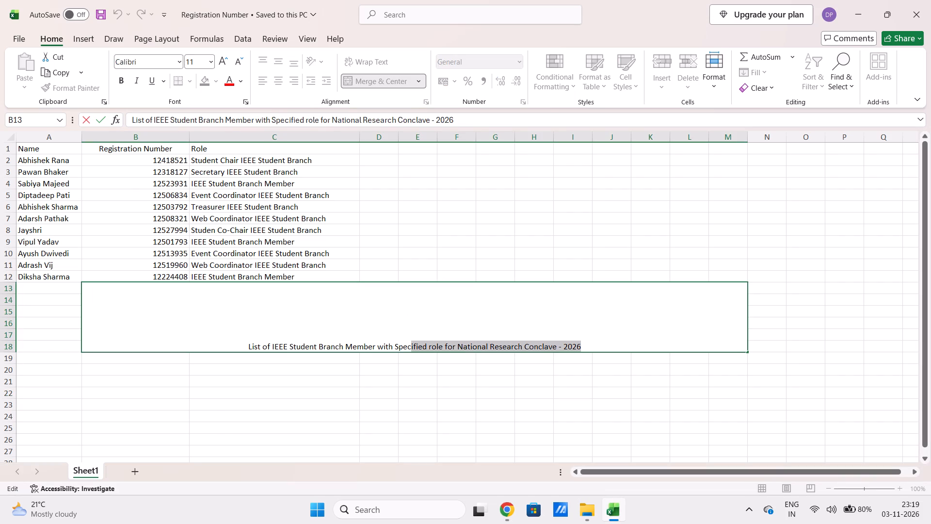
key("shift+Left")
key("shift+Left")
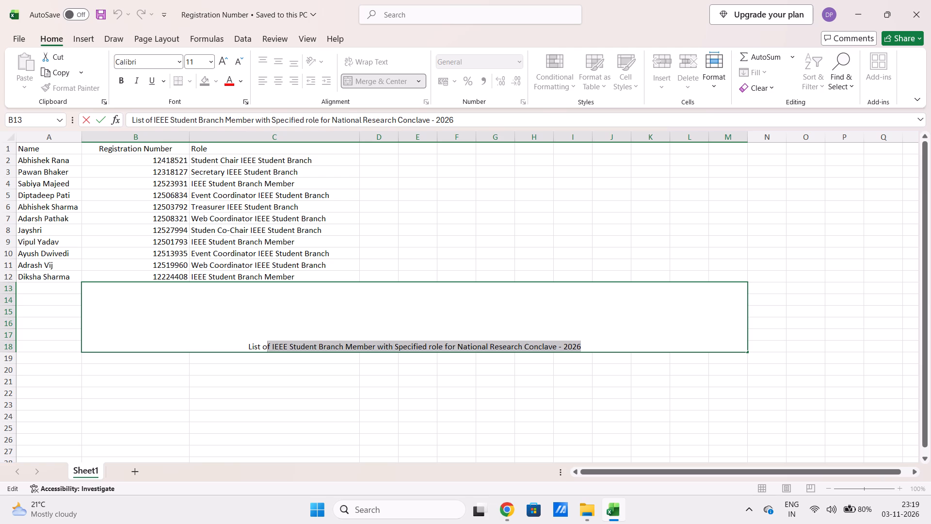
key("shift+Left")
key("shift+Left")
key("shift+Left")
key("shift+Left")
key("shift+Left")
key("ctrl+c")
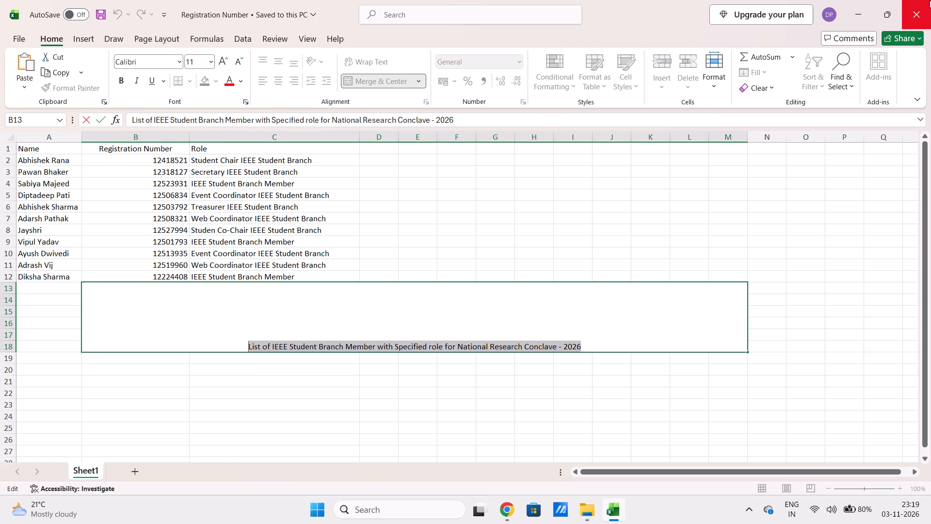
Close the Registration Number workbook, saving its changes to D:.
left_click(920, 5)
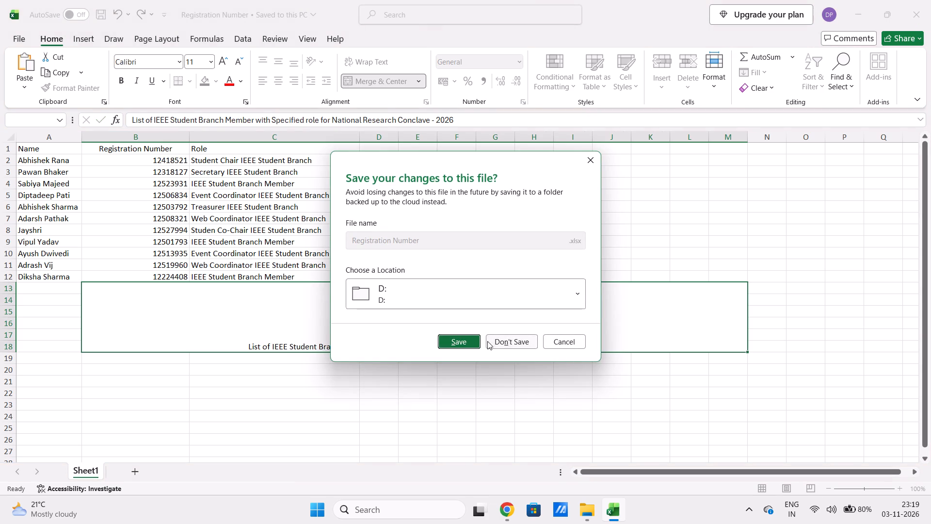
left_click(465, 337)
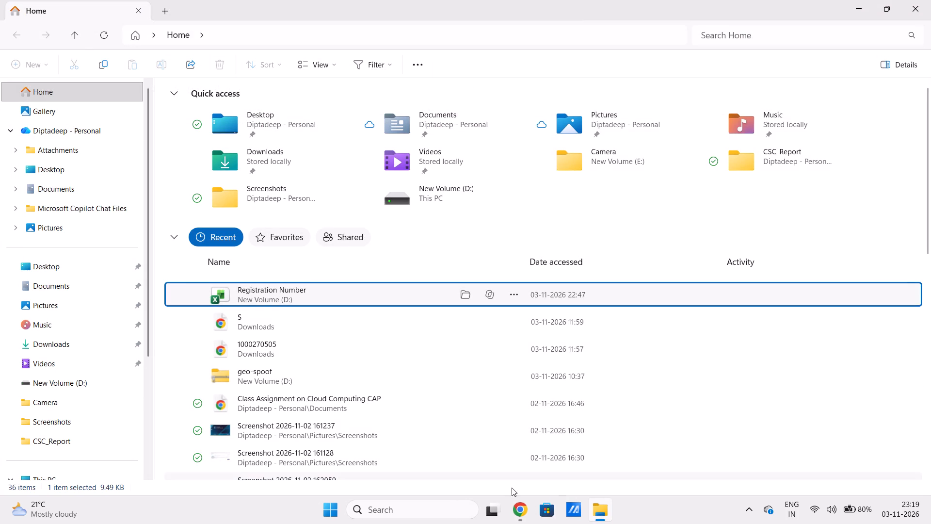